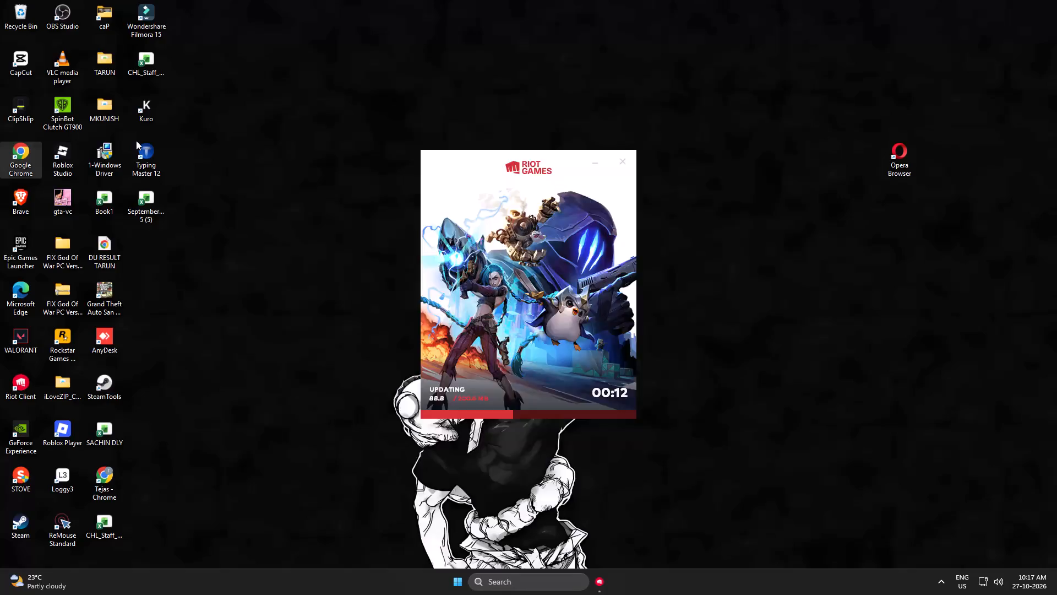
Close the Riot Games updater window.
left_click(750, 68)
left_click(616, 160)
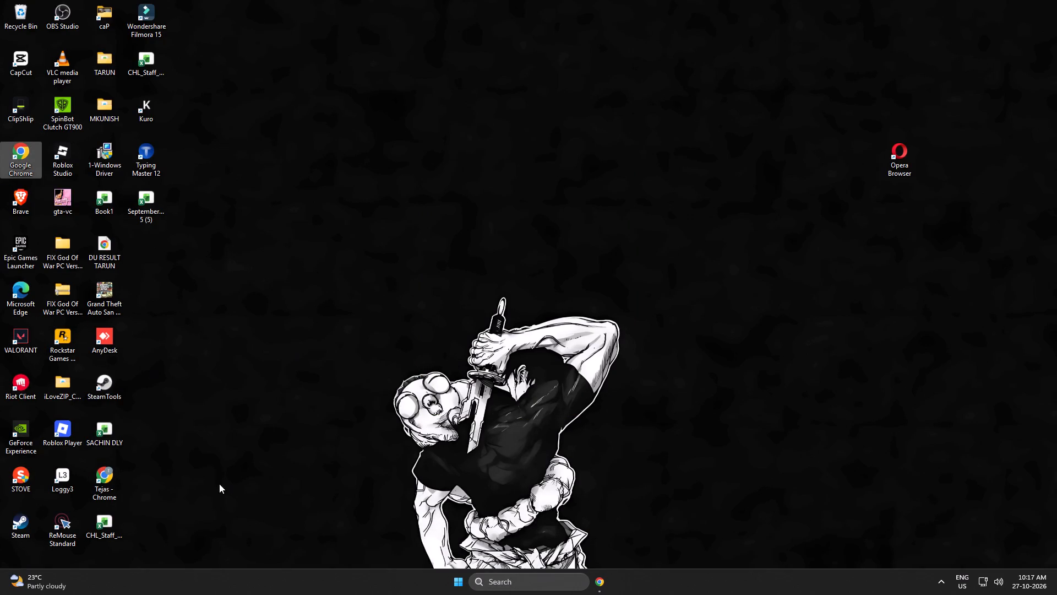
Open Chrome with the Tejas profile and minimise its window.
left_click(595, 584)
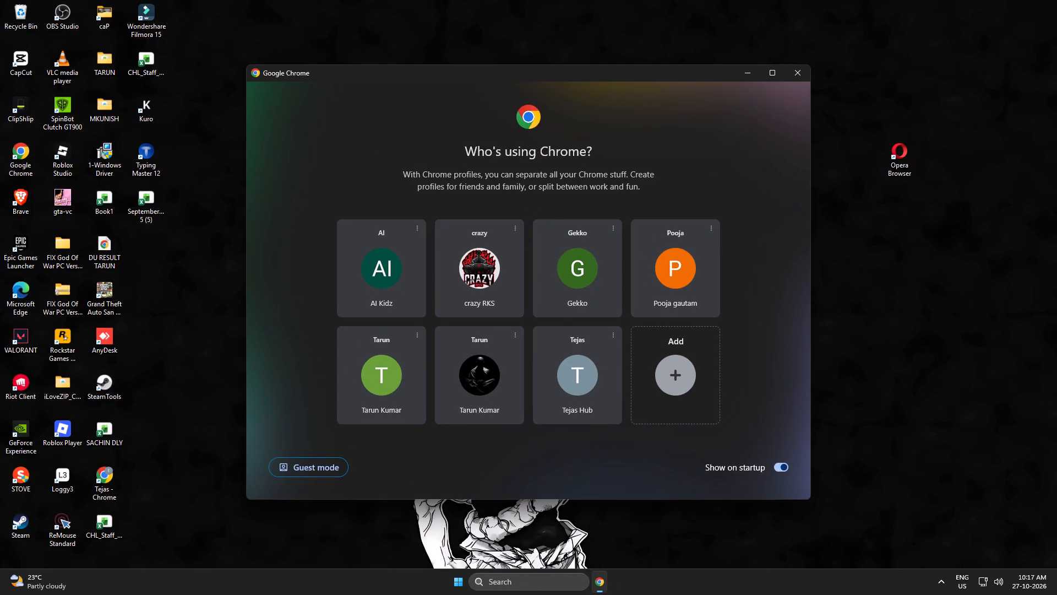
left_click(592, 387)
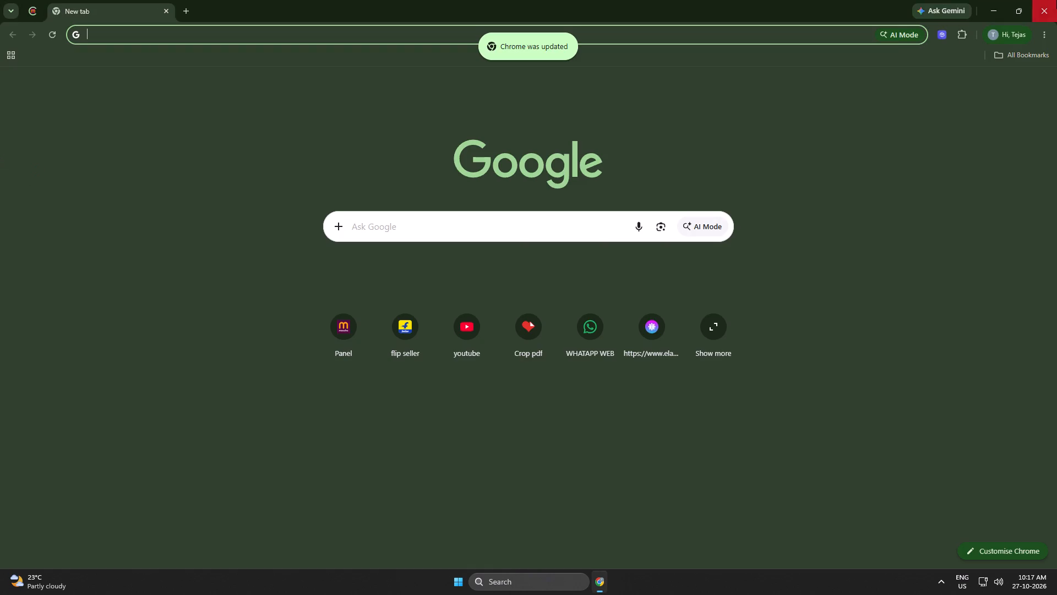
left_click(994, 10)
Load the Meesho Supplier Panel in a maximised Chrome window for the Gekko profile.
double_click(23, 154)
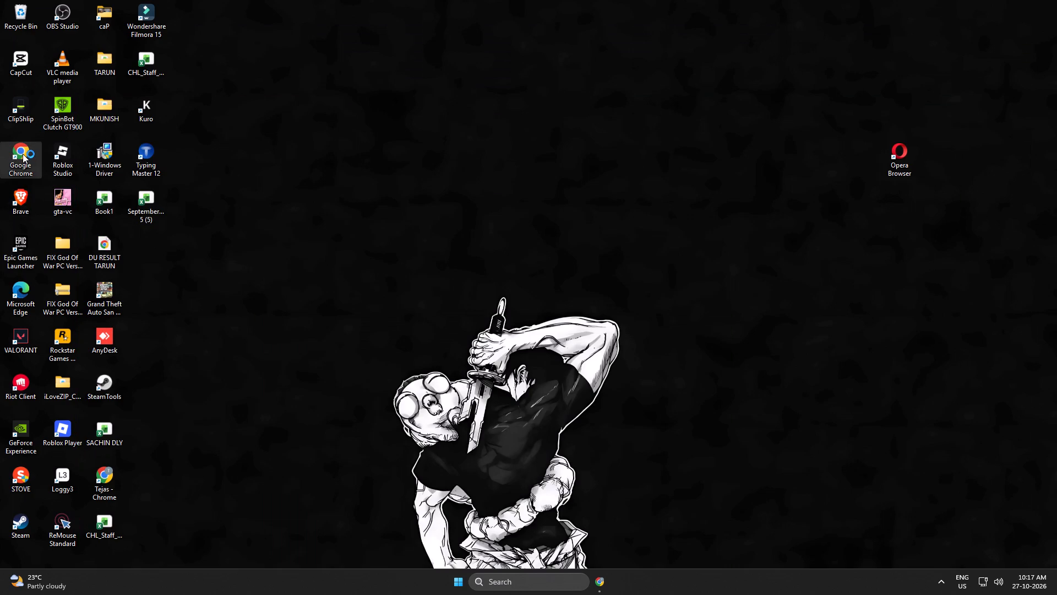
left_click(588, 299)
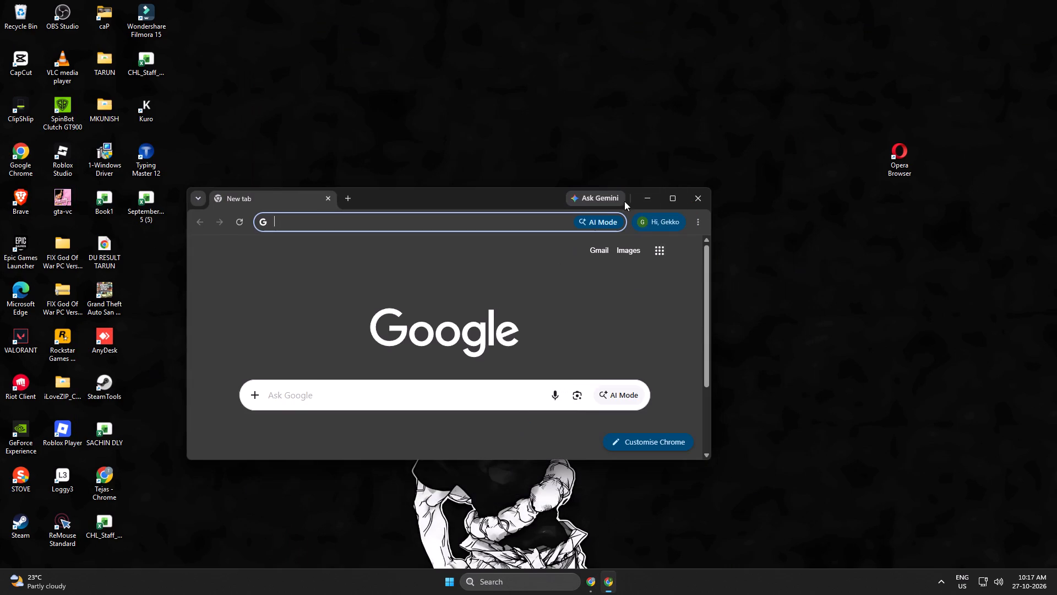
left_click(669, 197)
left_click(527, 296)
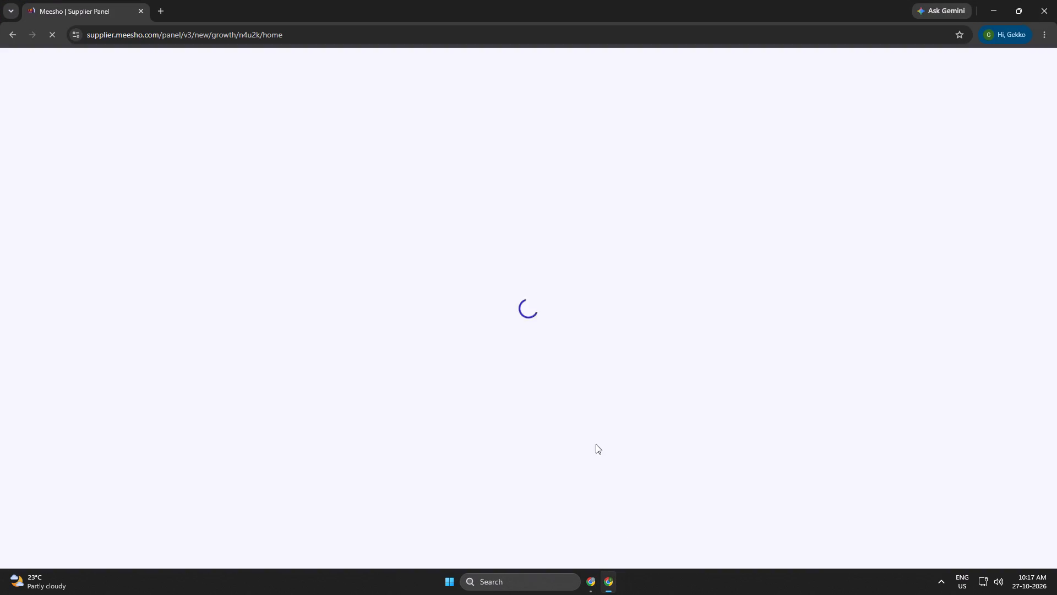
In the Tejas profile's Chrome window, load the Meesho Supplier Panel and dismiss the Flash Sale offer.
left_click(587, 574)
left_click(348, 329)
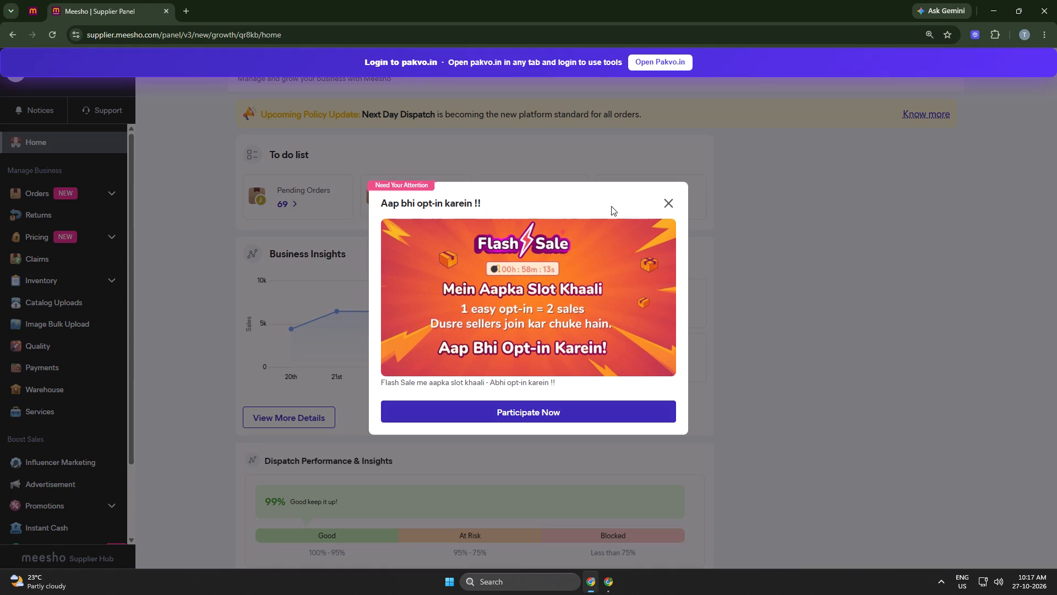
left_click(671, 201)
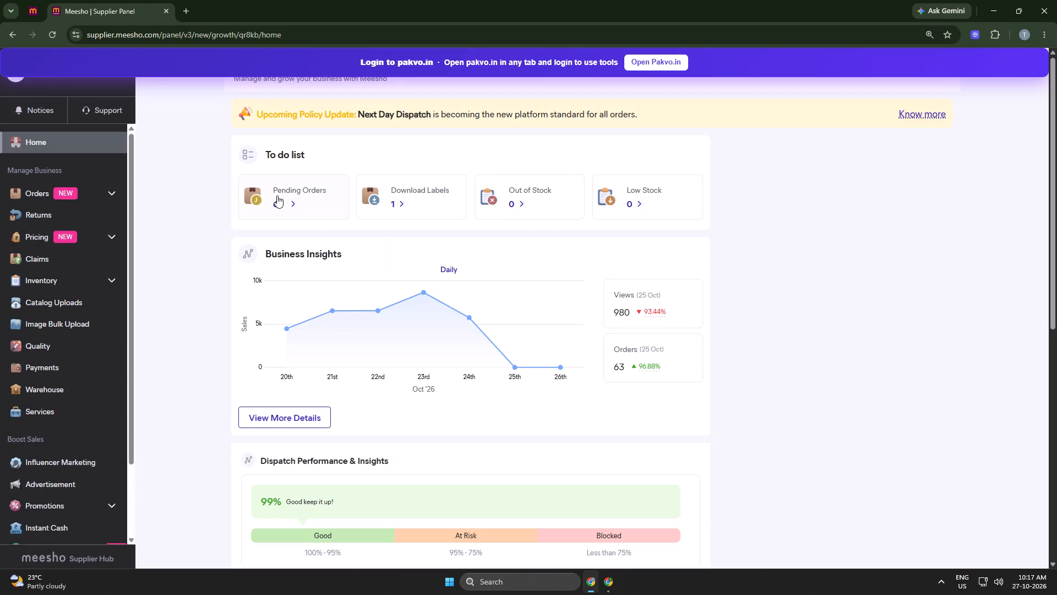
Check the On Hold orders, then select all pending orders and accept them.
left_click(291, 206)
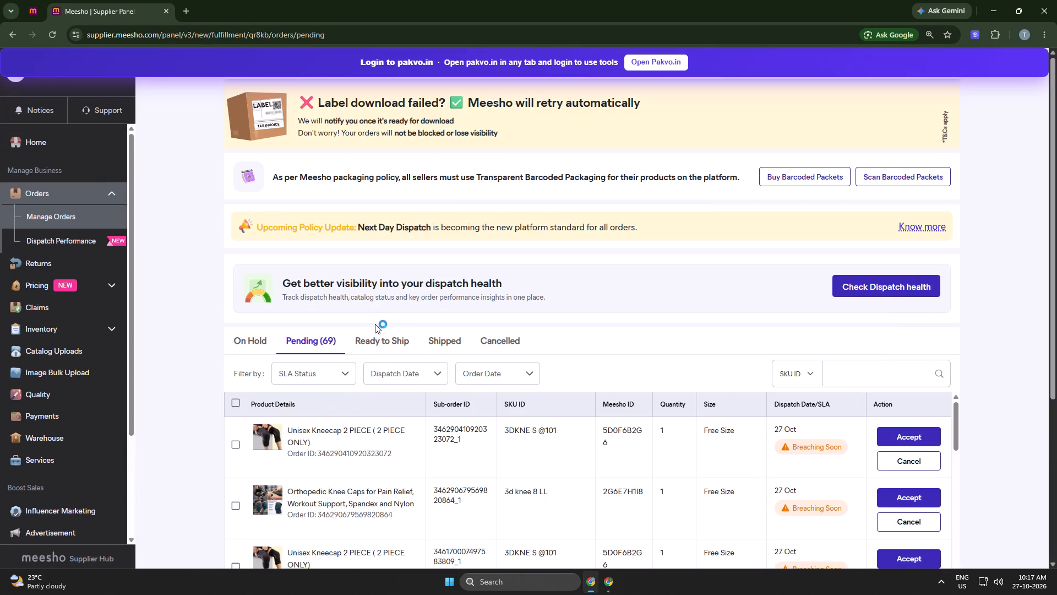
scroll(375, 324, "down", 3)
scroll(371, 332, "up", 3)
left_click(246, 342)
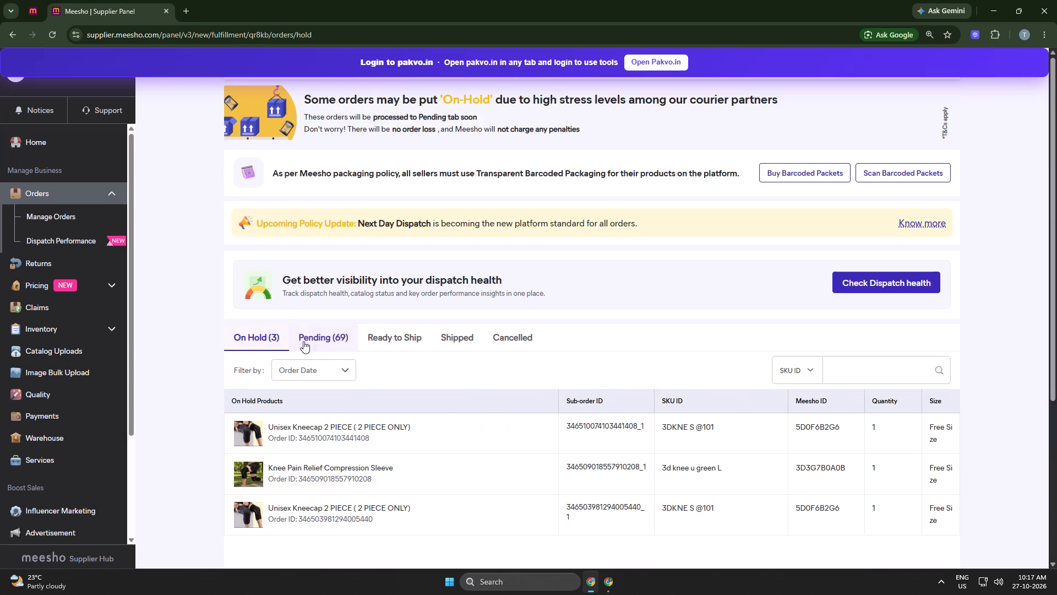
left_click(318, 339)
scroll(325, 293, "down", 1)
left_click(231, 293)
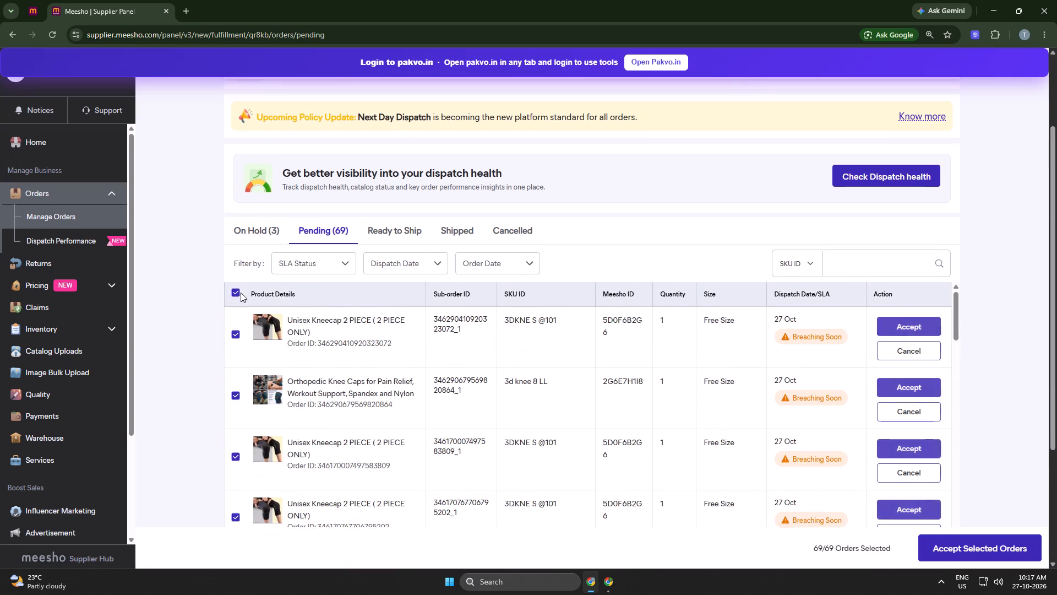
scroll(492, 285, "down", 10)
scroll(587, 139, "down", 8)
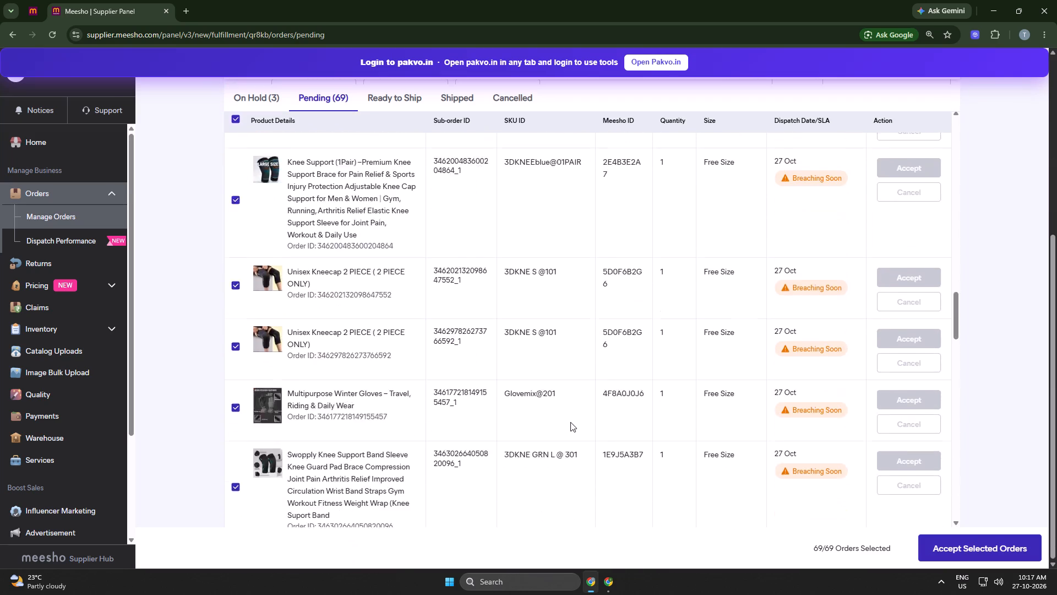
scroll(570, 422, "down", 20)
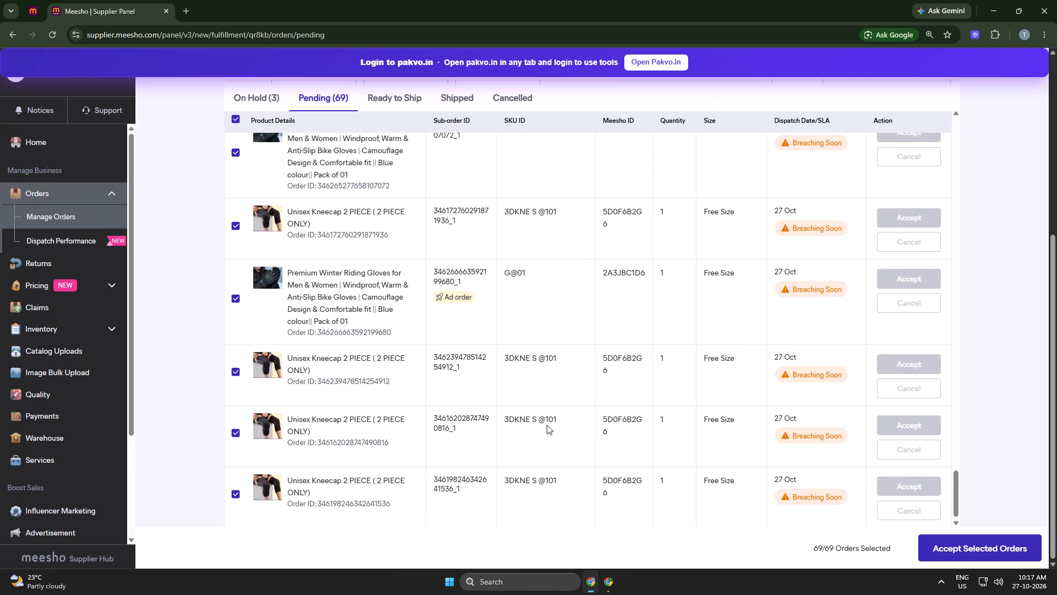
left_click(951, 554)
left_click(439, 328)
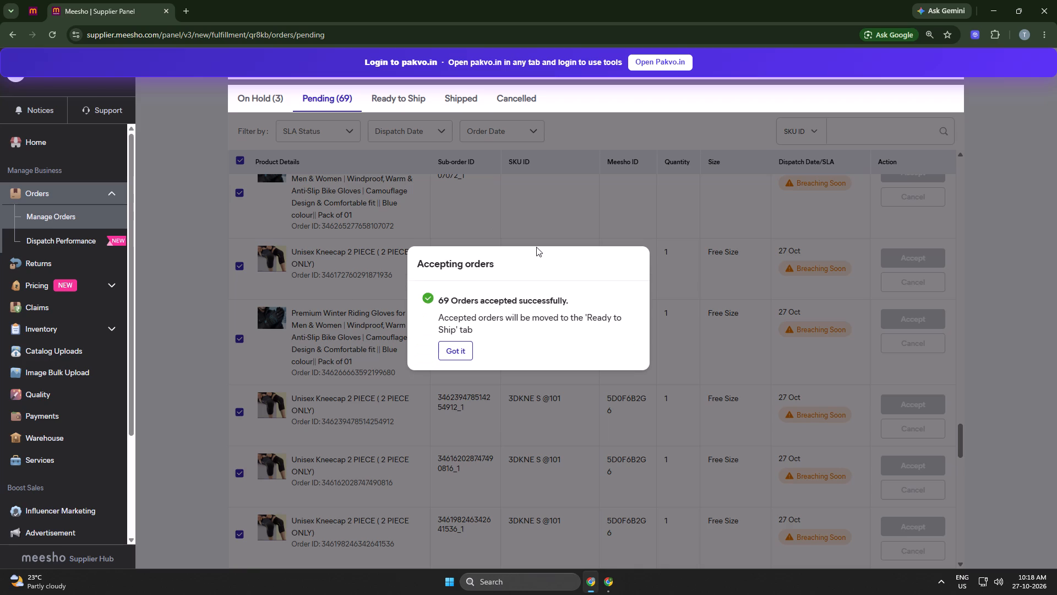
left_click(469, 351)
Show the Ready to Ship orders filtered to those with Label Downloaded set to No.
left_click(257, 104)
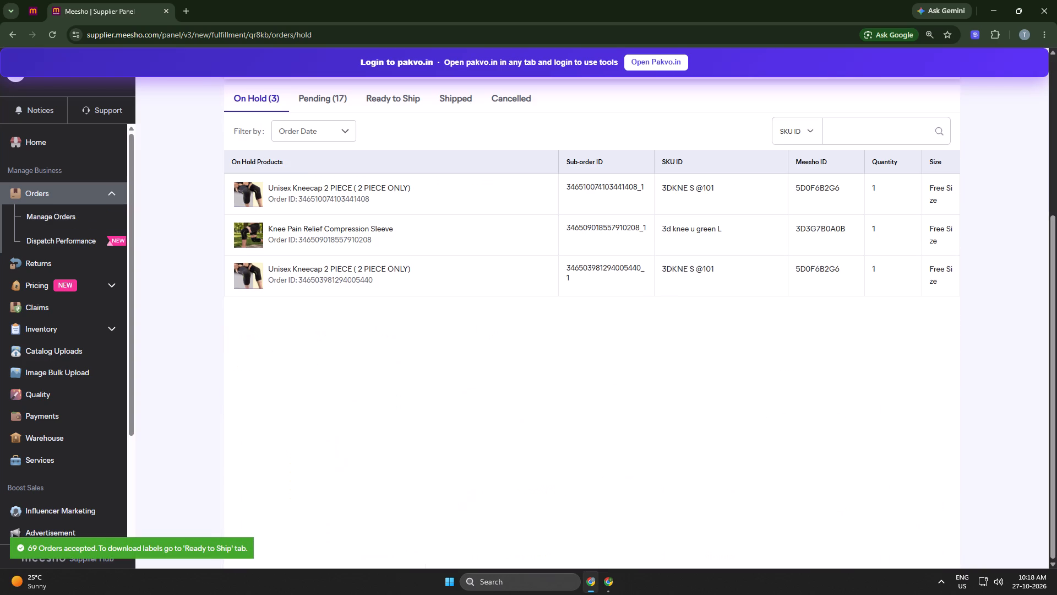
left_click(324, 100)
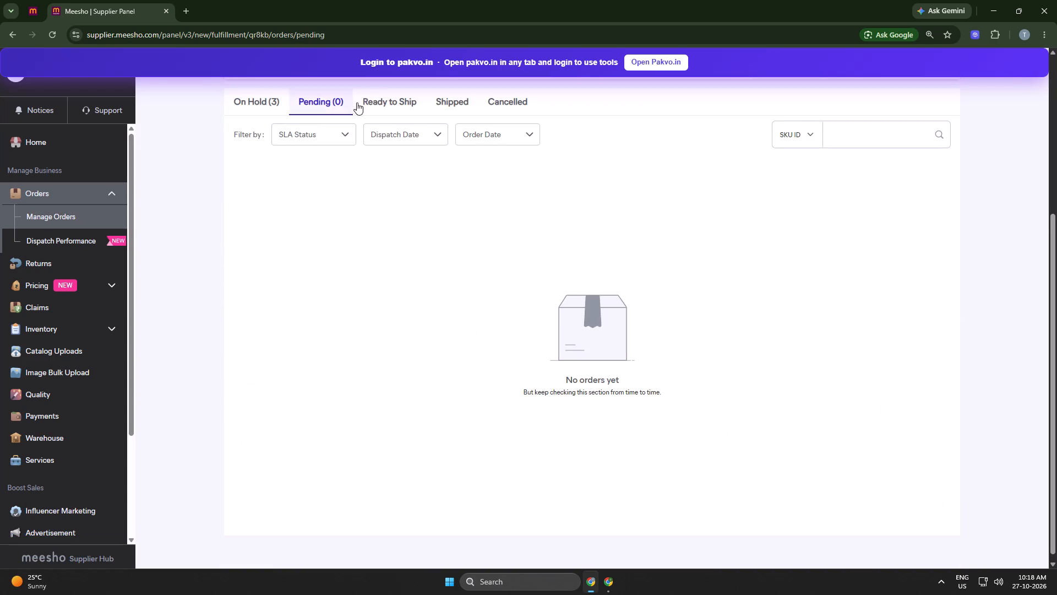
left_click(384, 95)
left_click(401, 367)
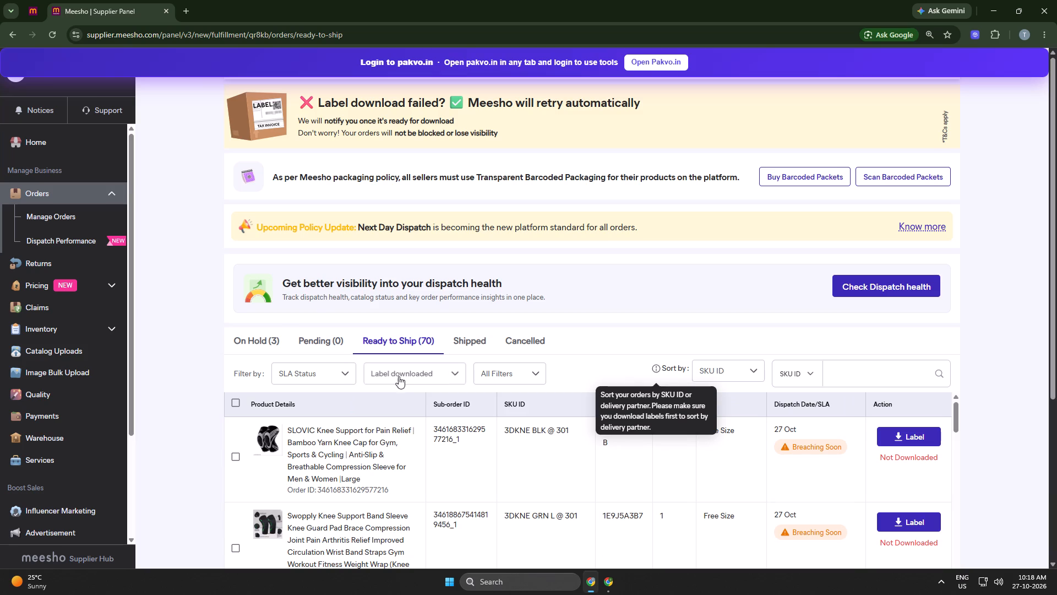
left_click(374, 419)
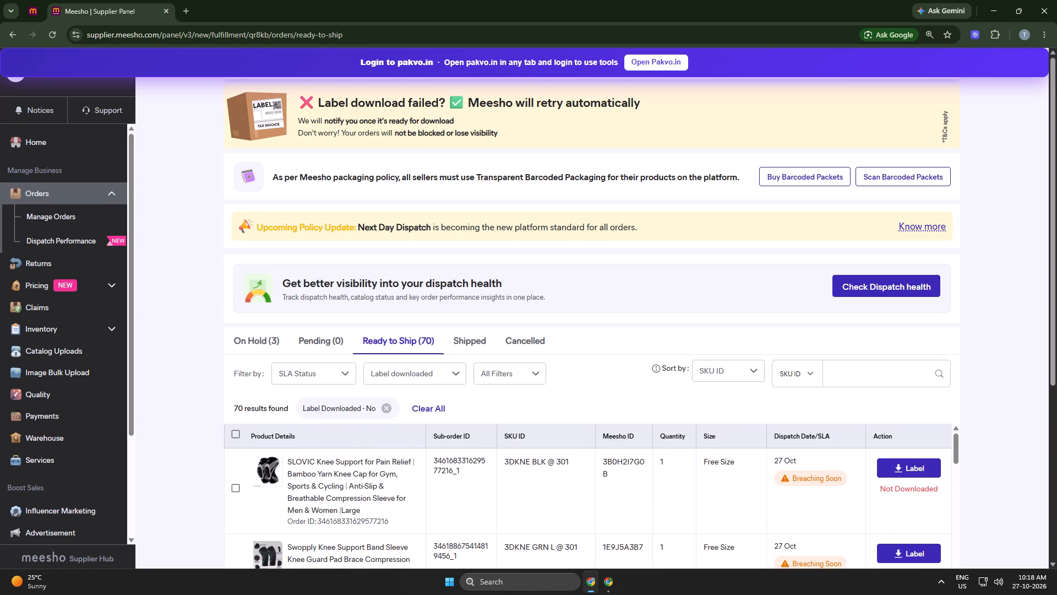
scroll(369, 276, "down", 1)
Switch to the Gekko account's window and check its Pending, On Hold and Ready to Ship orders, then minimise it.
left_click(603, 594)
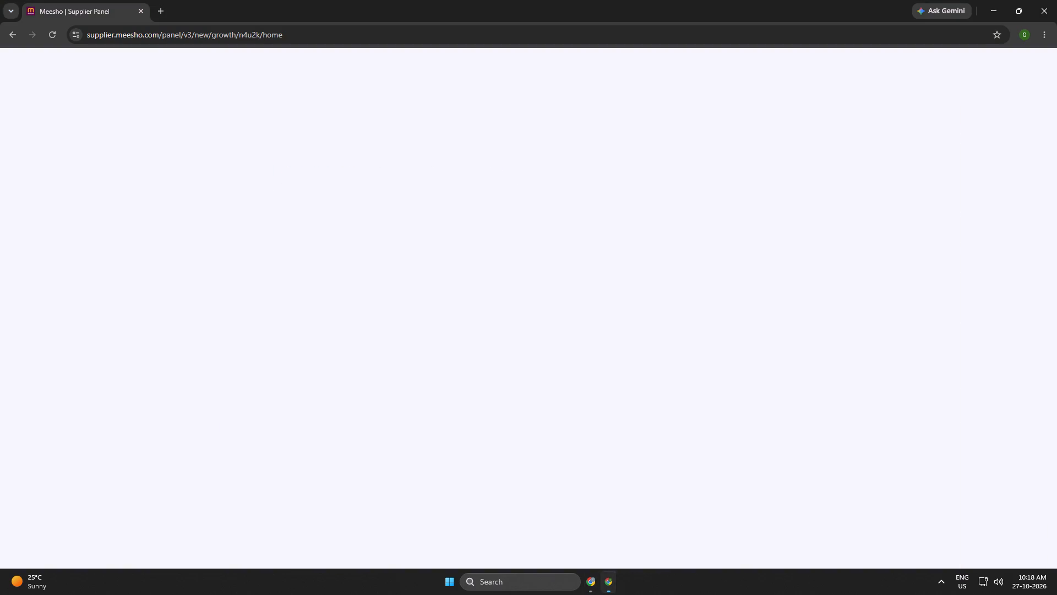
left_click(660, 213)
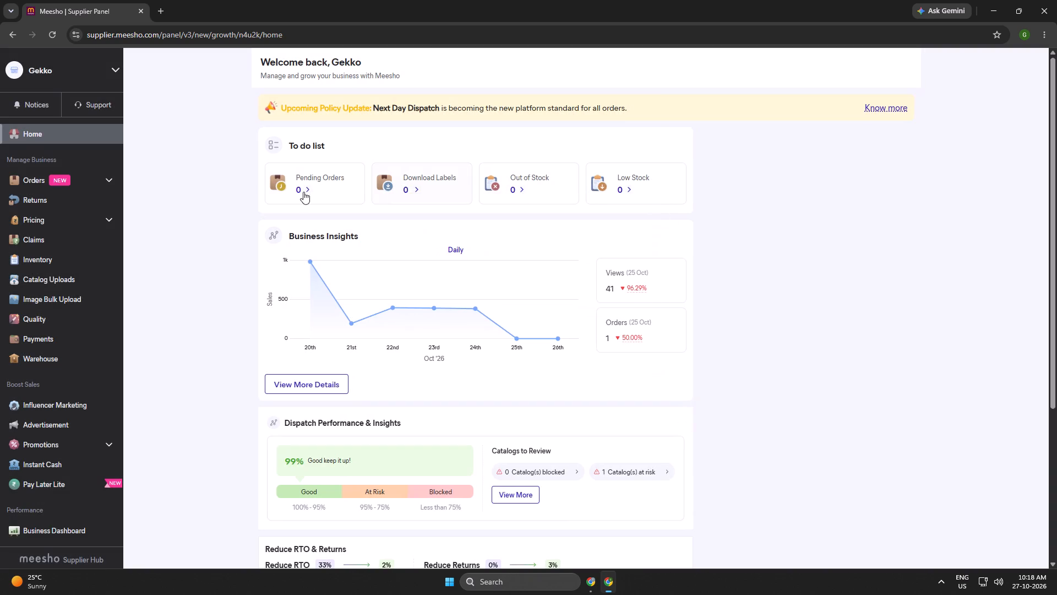
left_click(314, 190)
left_click(287, 327)
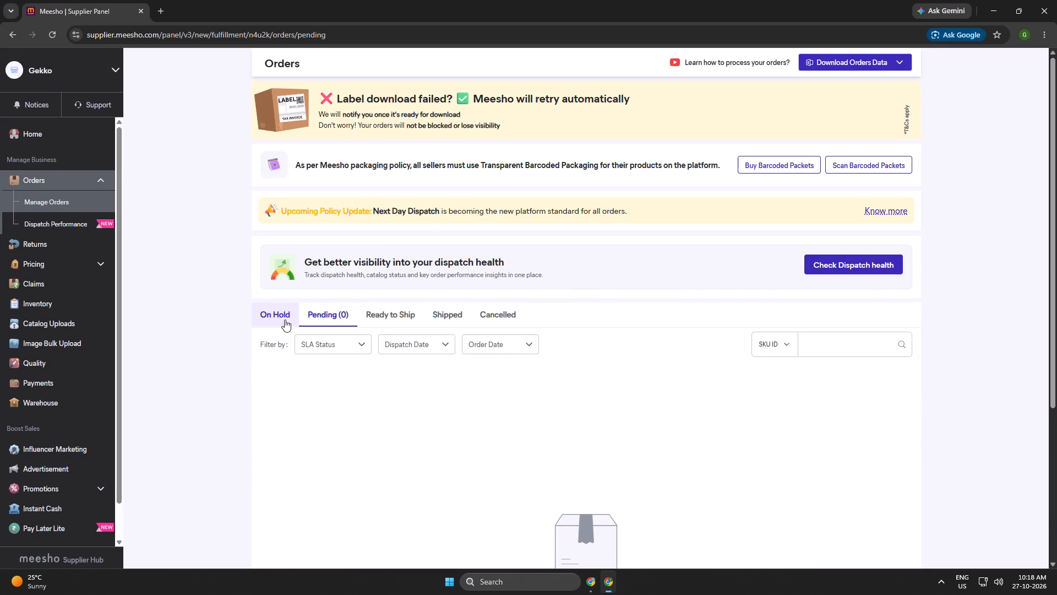
left_click(285, 319)
left_click(383, 313)
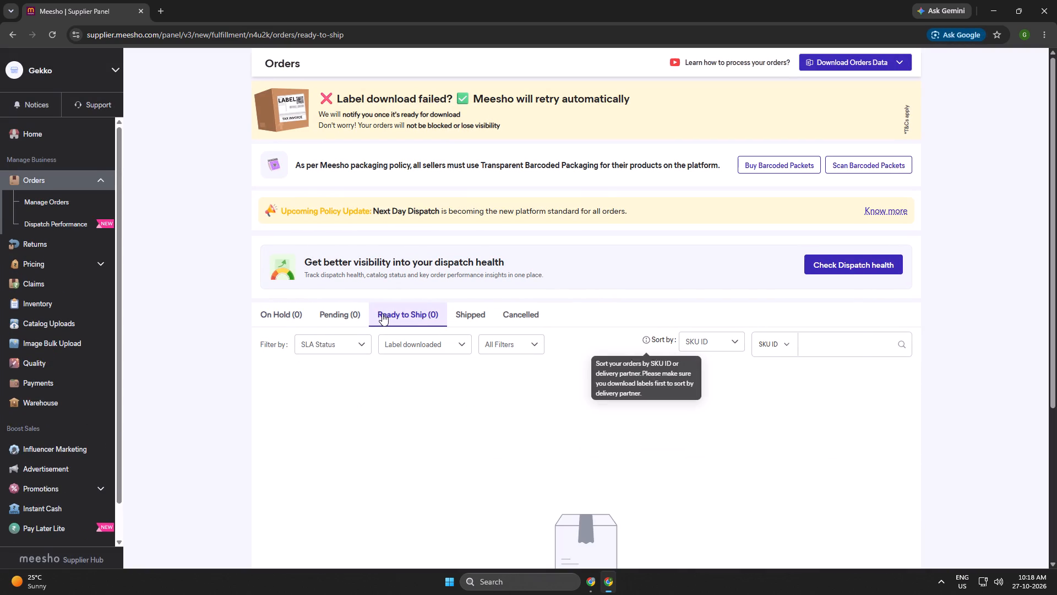
left_click(993, 14)
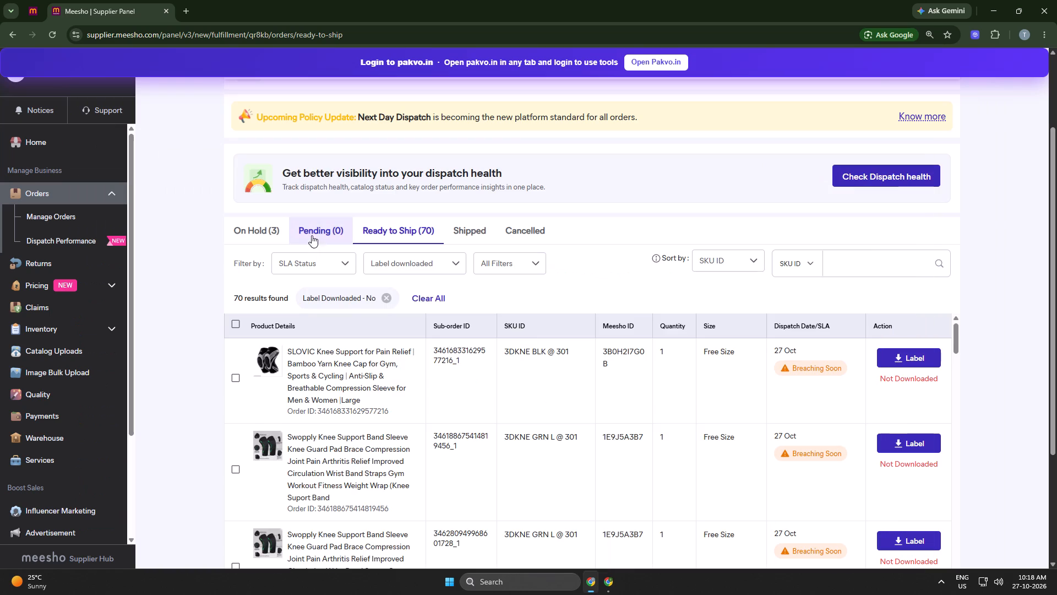
Check the first account's pending orders, dispatch performance and returns overview.
left_click(314, 221)
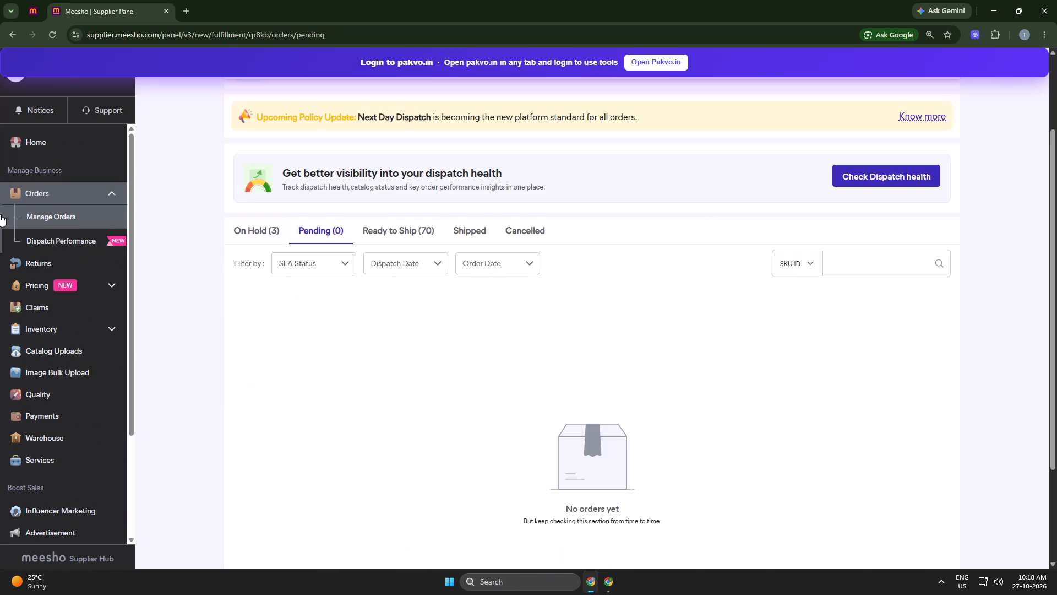
left_click(110, 242)
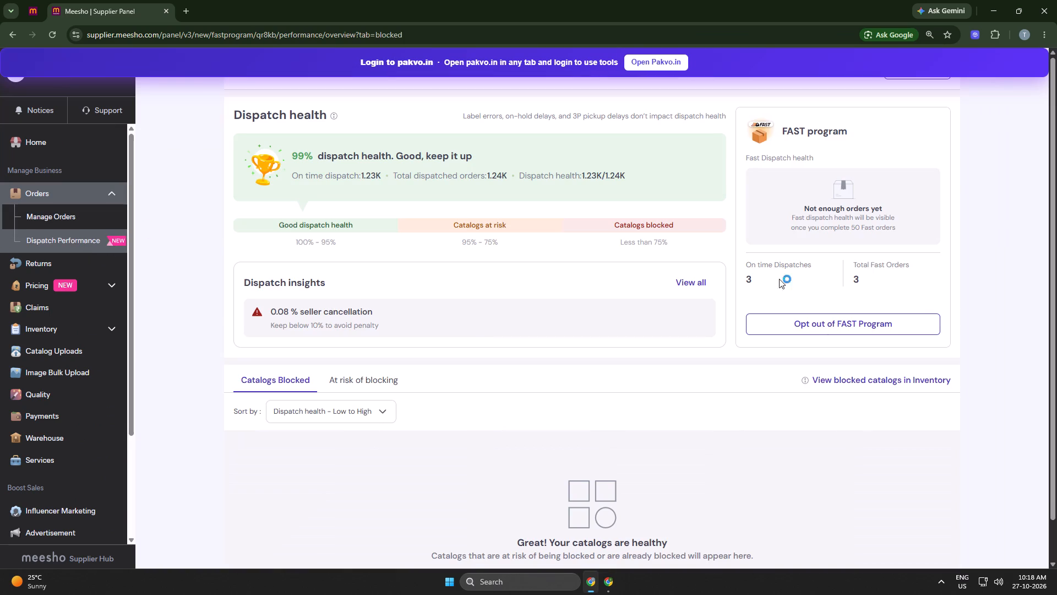
left_click(46, 257)
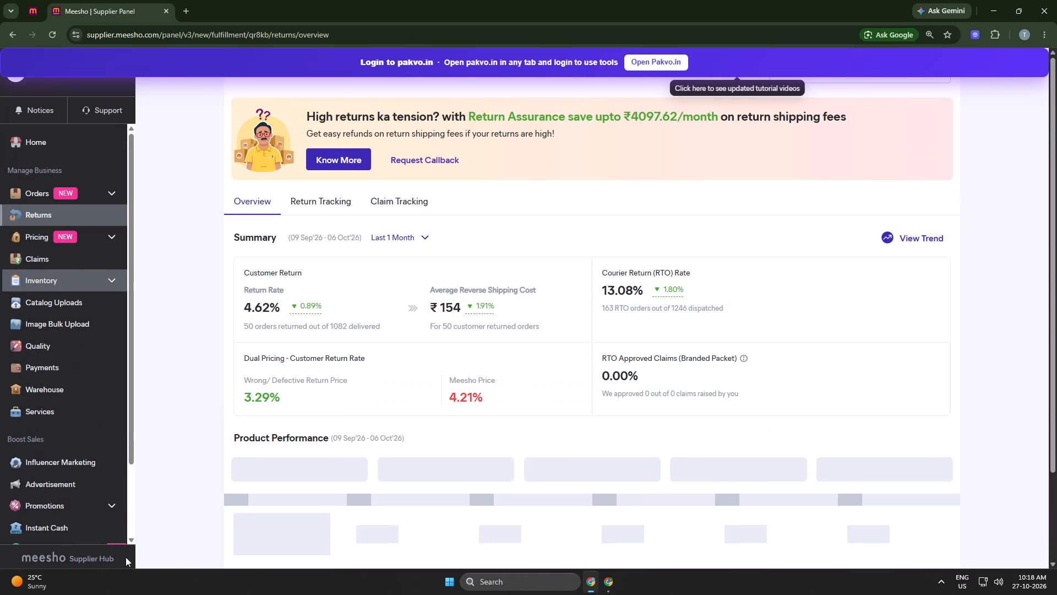
Review the upcoming payments for the next 7 days, highlighting the net amount for 2 Nov 2026.
left_click(78, 361)
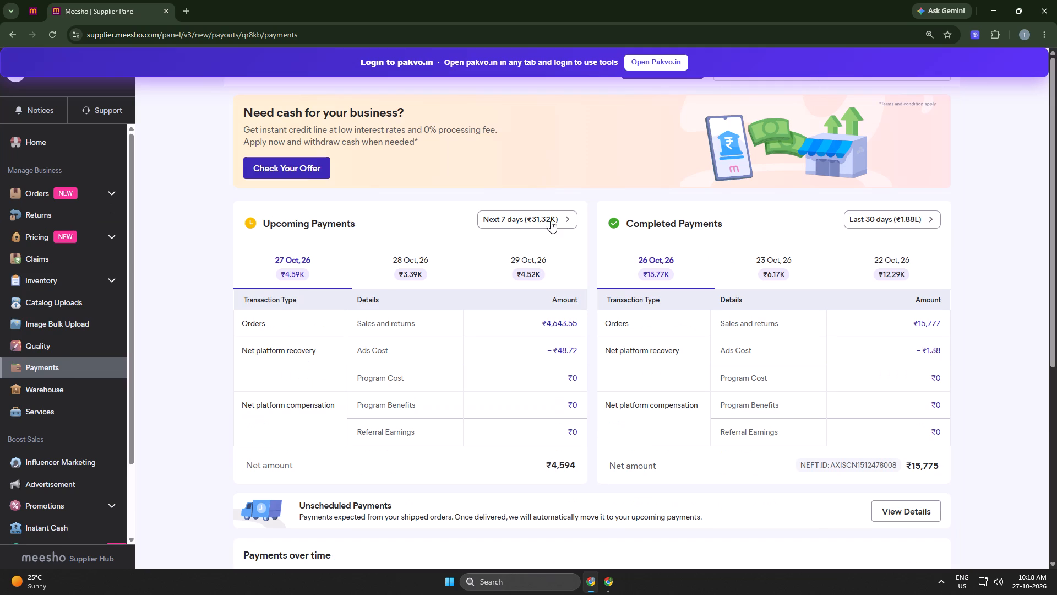
left_click(551, 221)
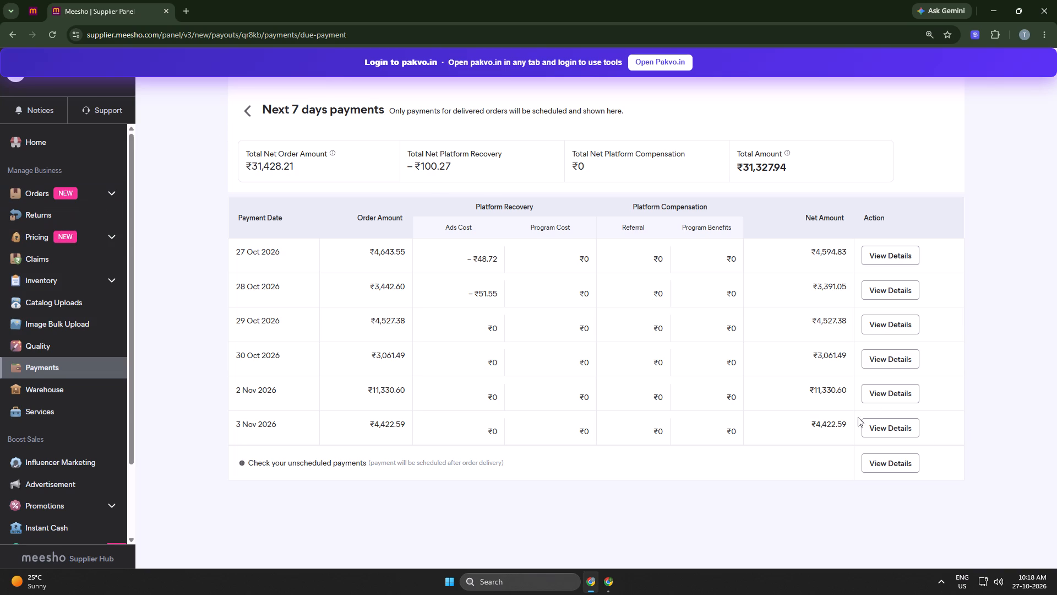
left_click_drag(778, 384, 865, 386)
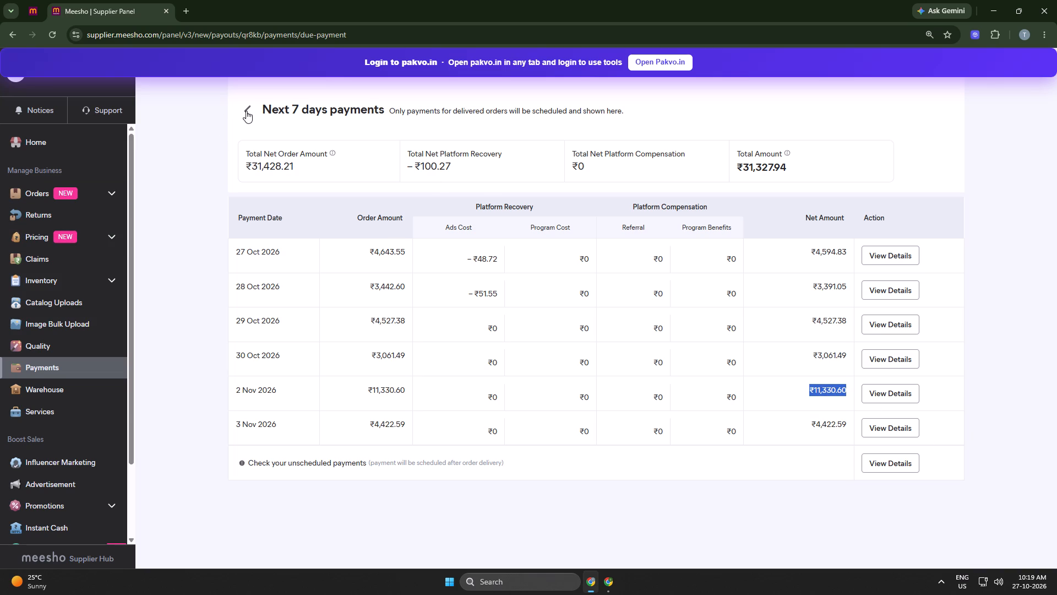
left_click(248, 110)
Return to the orders section and open the Ready to Ship list.
left_click(23, 175)
left_click(20, 188)
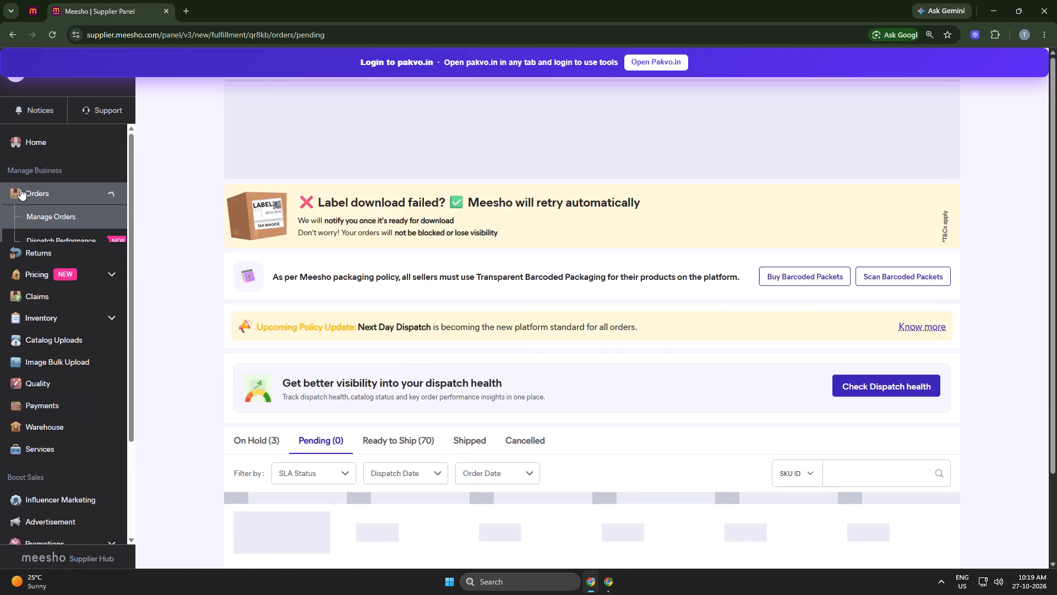
left_click(387, 336)
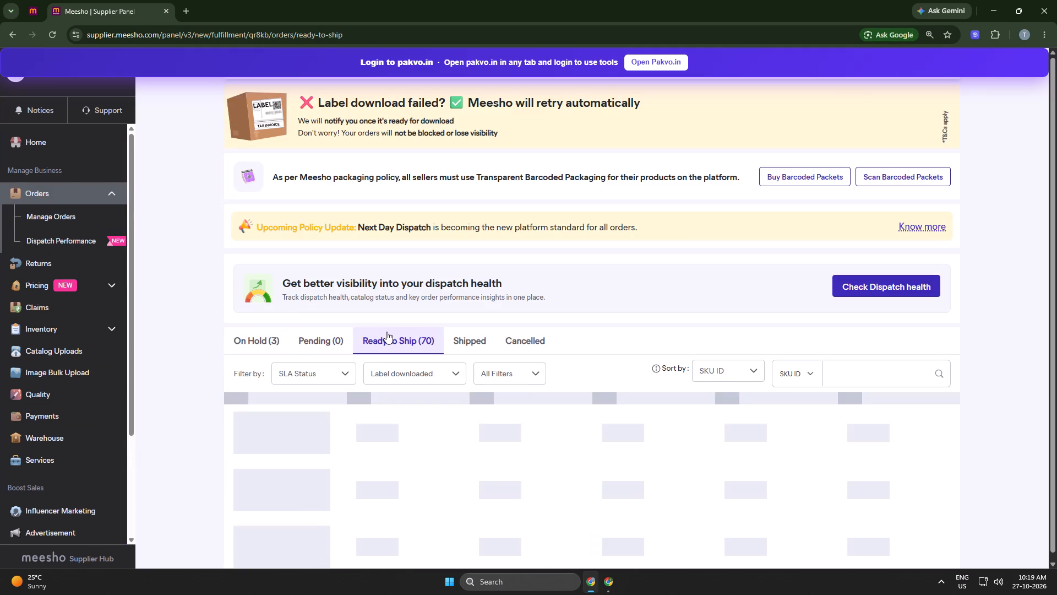
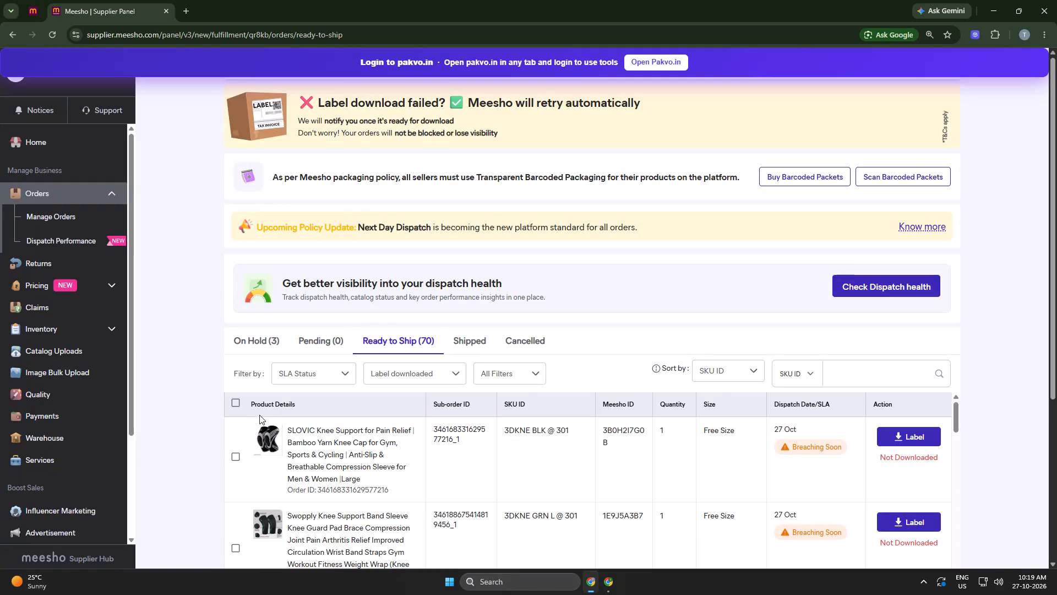
Select all the Ready to Ship orders and generate their shipping labels.
left_click(236, 402)
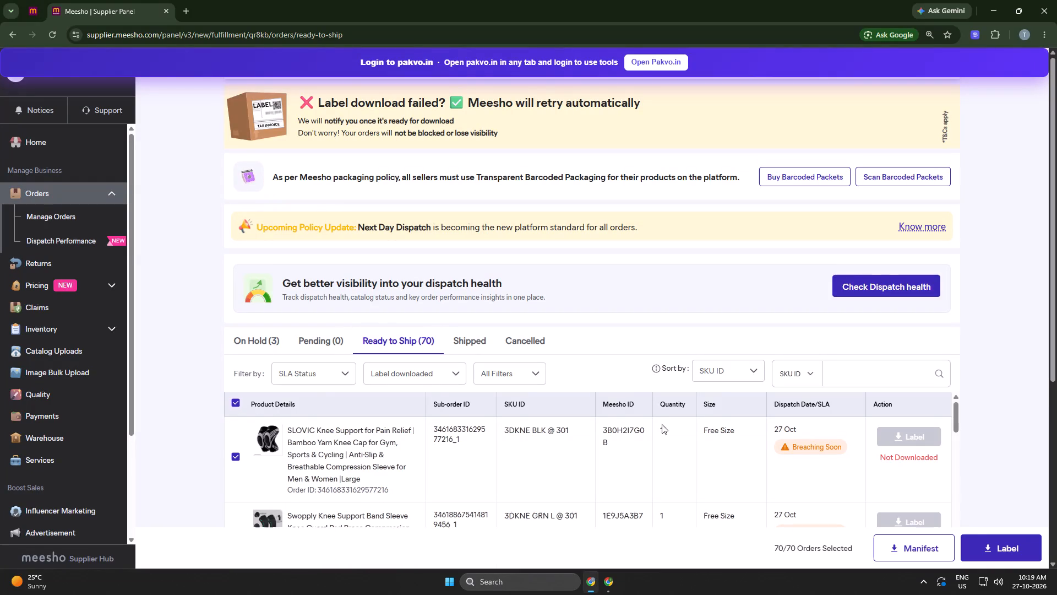
left_click(991, 544)
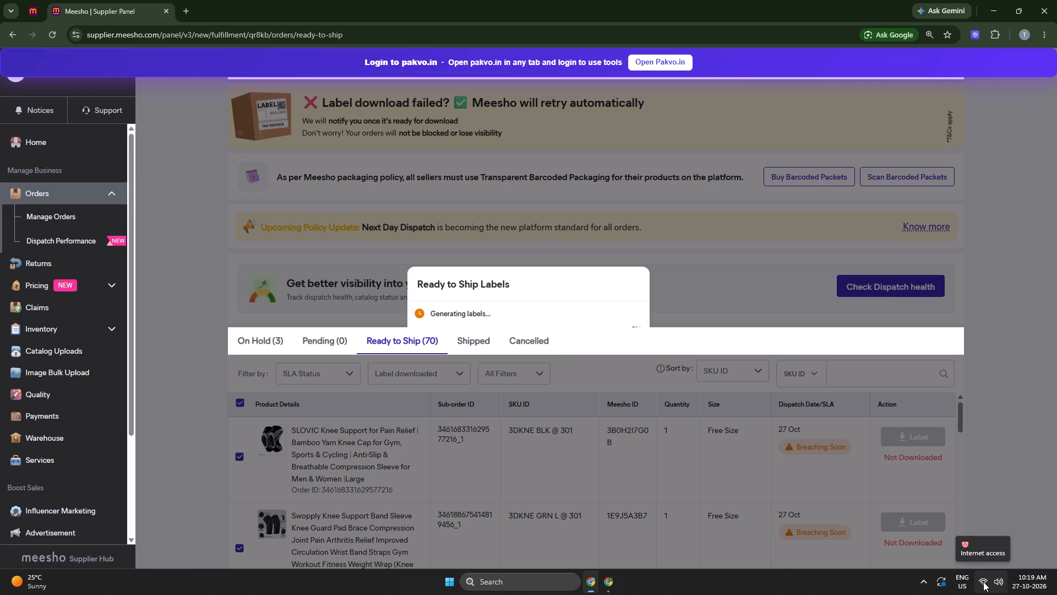
Turn off the computer's Wi-Fi connection while the labels are being generated.
left_click(987, 590)
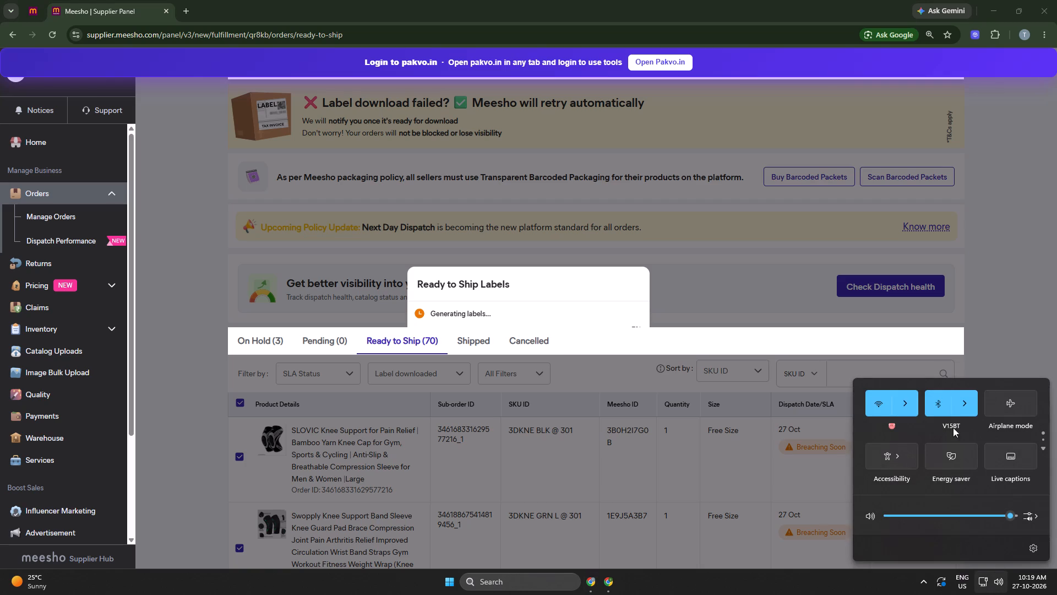
left_click(880, 404)
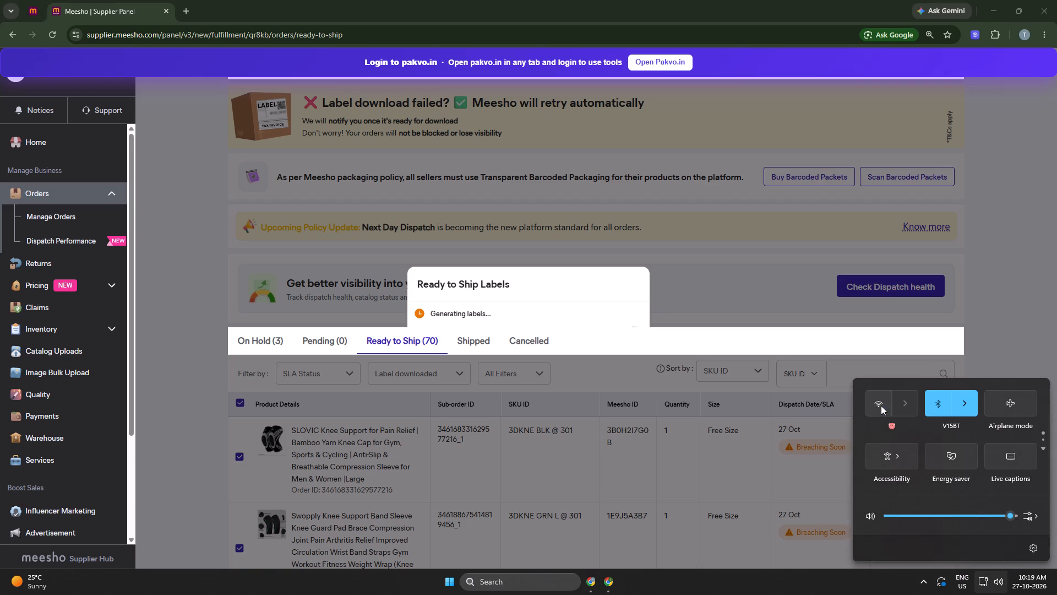
left_click(1025, 346)
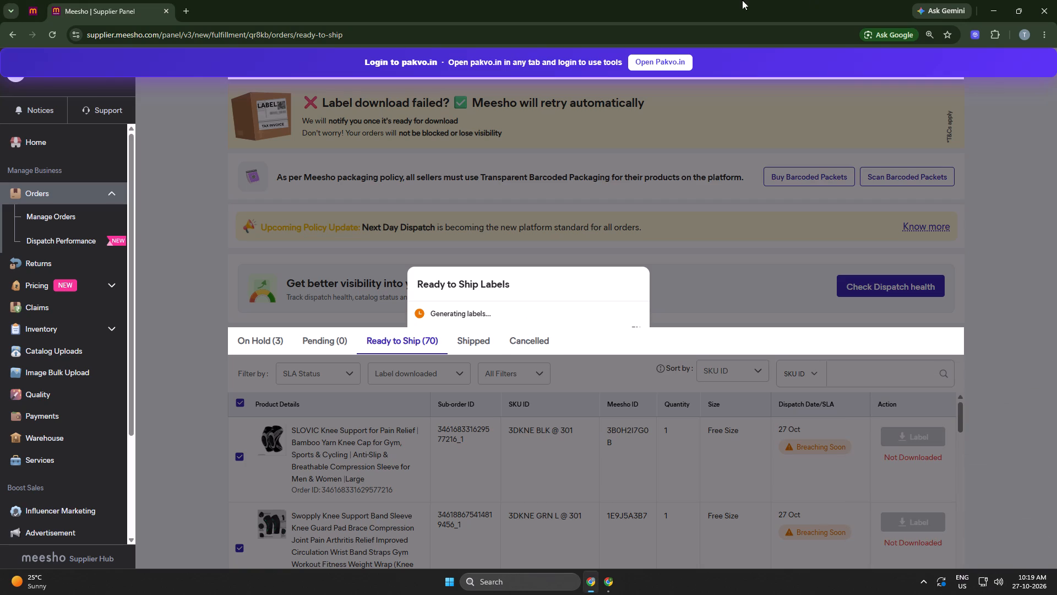
Open the E-LabelCrop Meesho label cropper in a new browser tab.
left_click(185, 8)
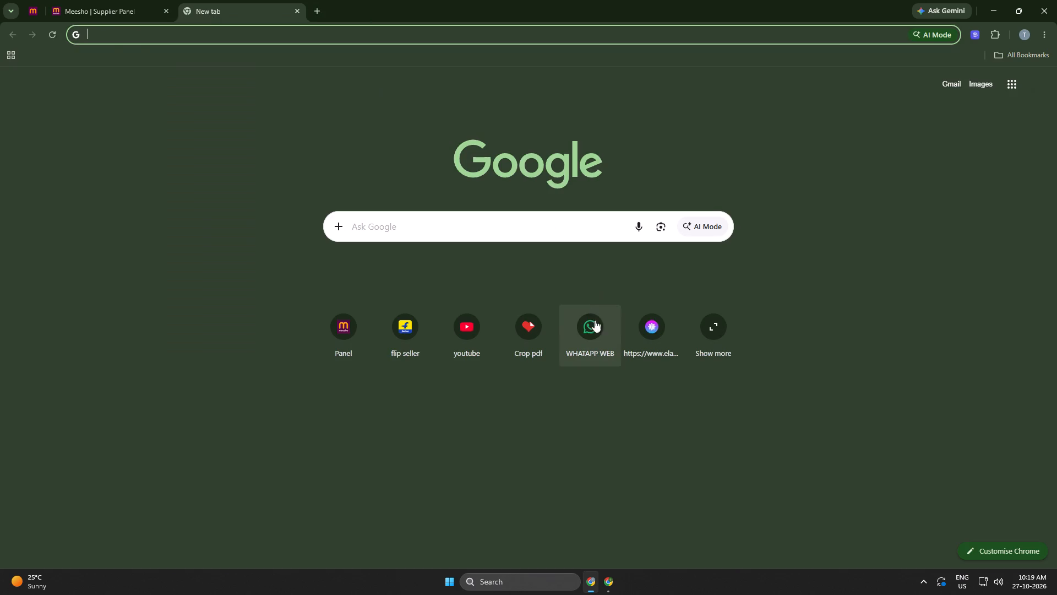
left_click(639, 334)
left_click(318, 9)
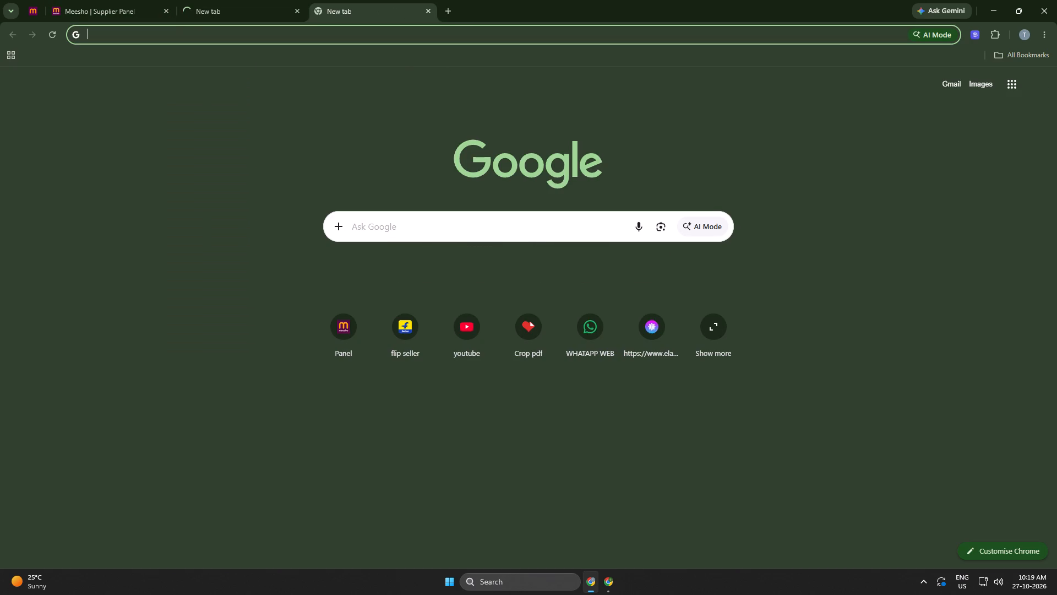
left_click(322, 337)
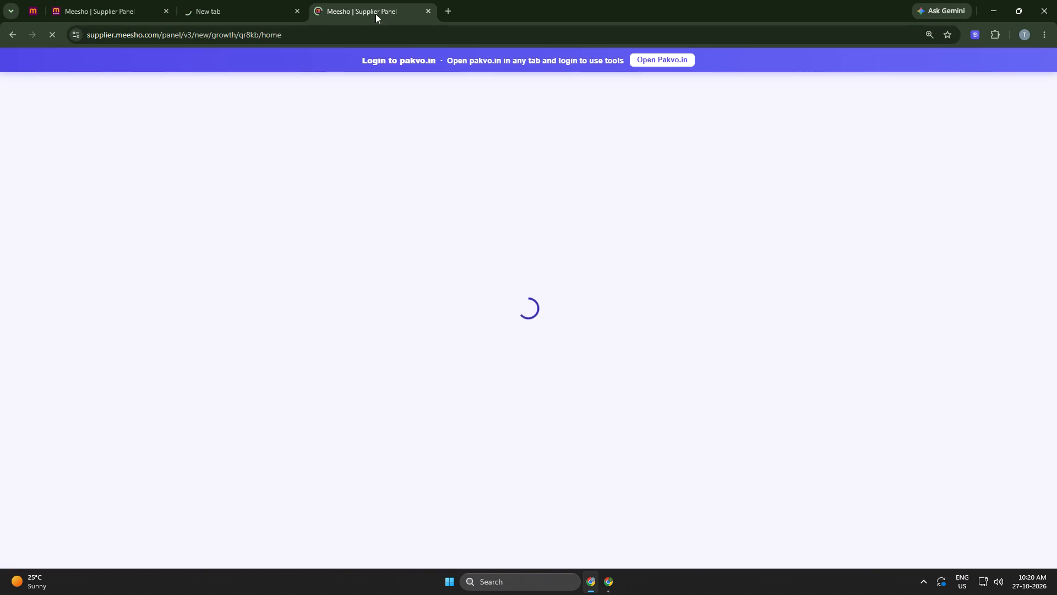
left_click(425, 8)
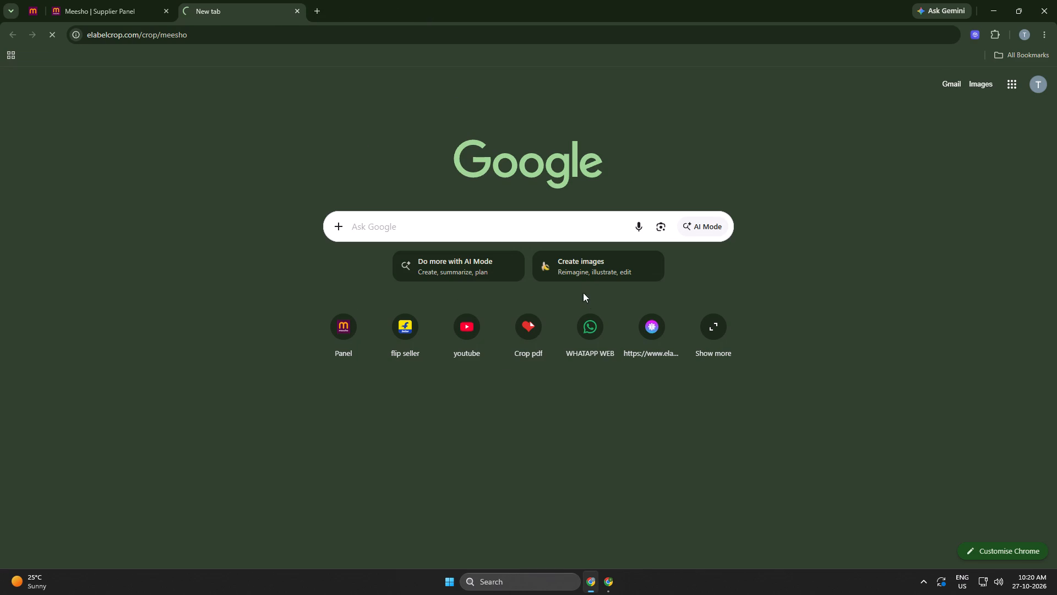
Load iLovePDF's Crop PDF page in this tab and the E-LabelCrop Meesho page in another, placing E-LabelCrop first.
left_click(549, 334)
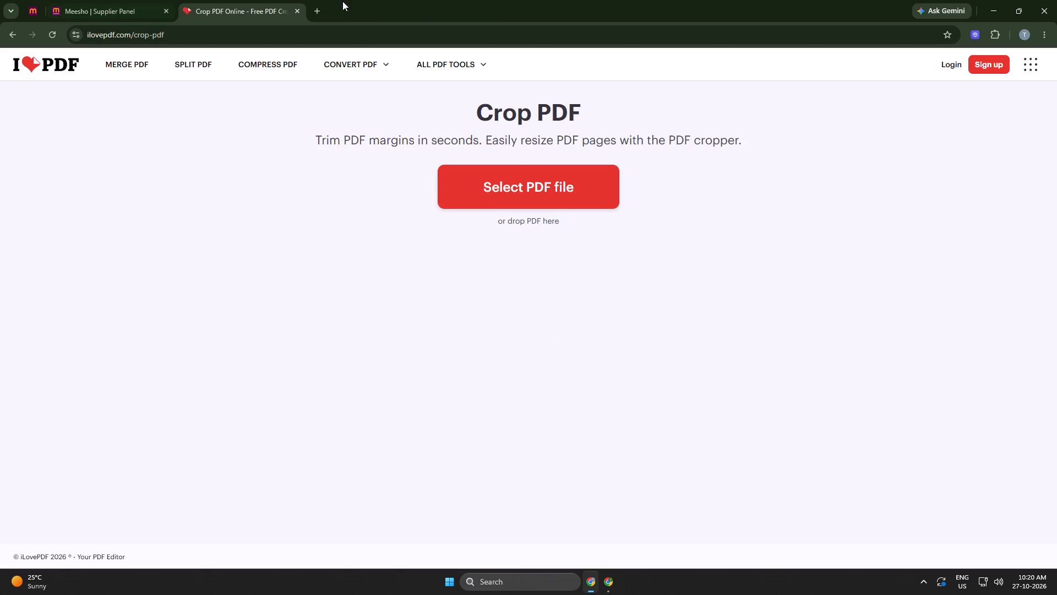
left_click(318, 12)
left_click(625, 332)
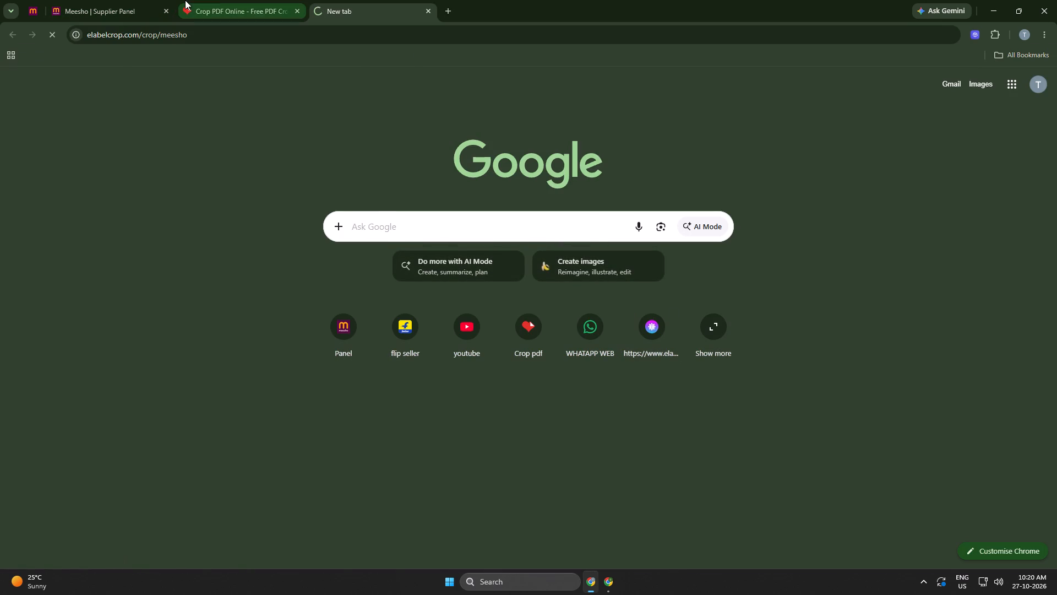
left_click_drag(247, 0, 372, 0)
left_click(215, 0)
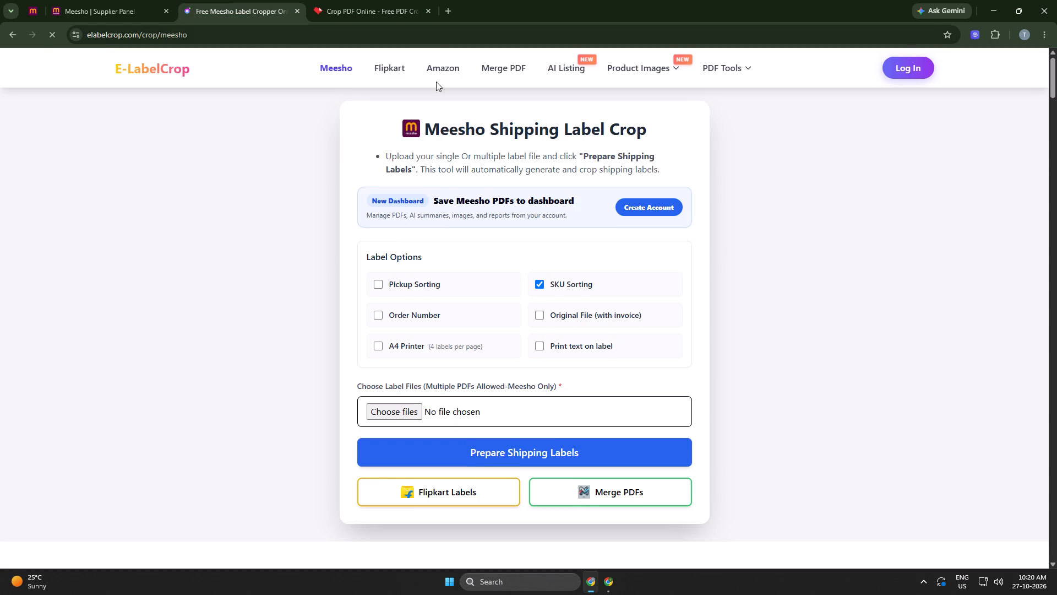
Enable the Original File (with invoice) label option in the Meesho label cropper.
left_click(540, 342)
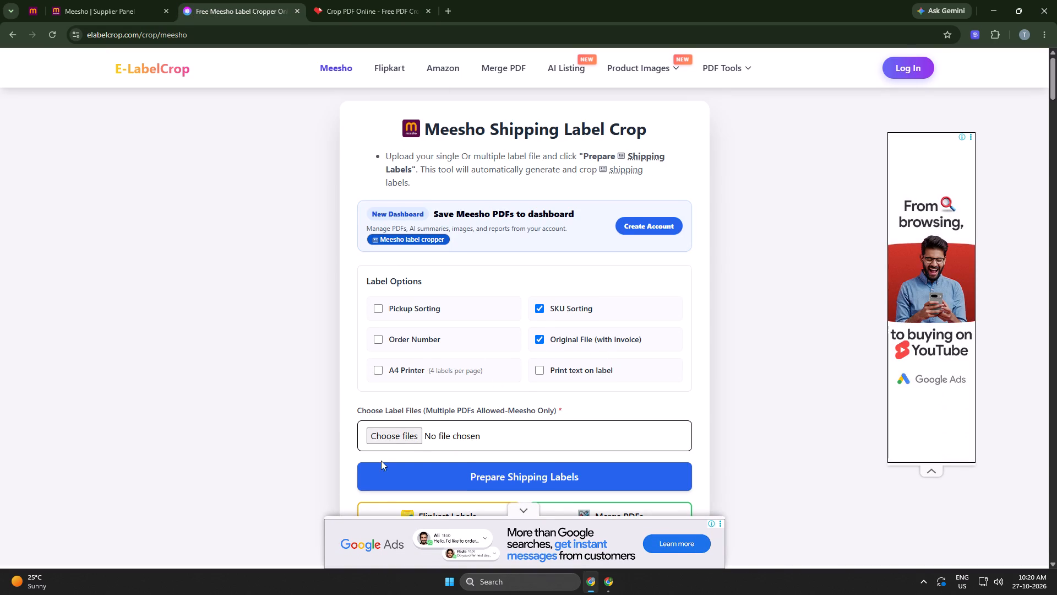
left_click(397, 434)
left_click(1053, 7)
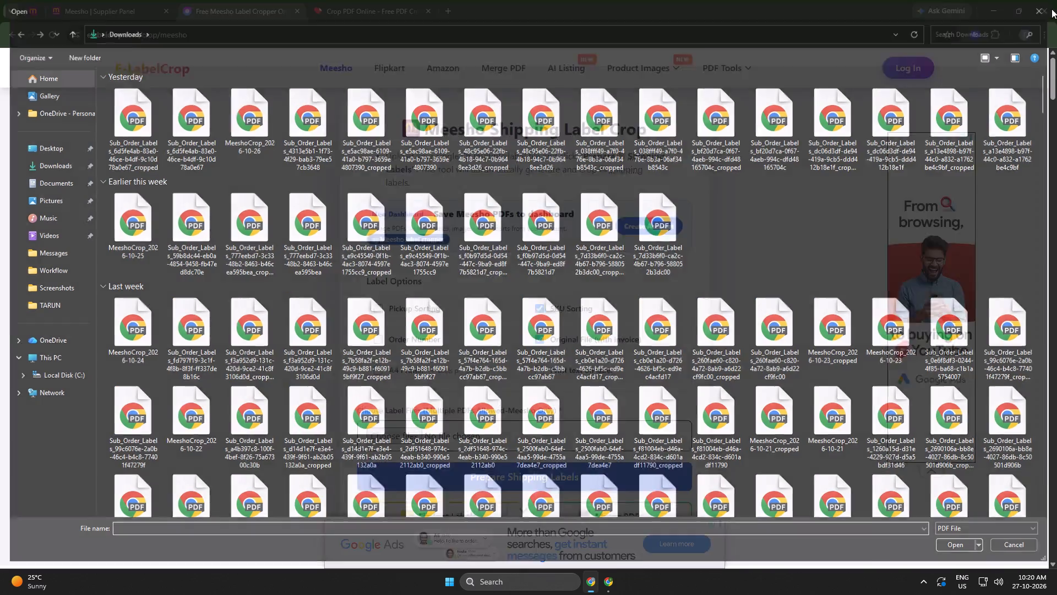
Return to the Meesho supplier panel and download the generated Ready to Ship labels.
left_click(108, 0)
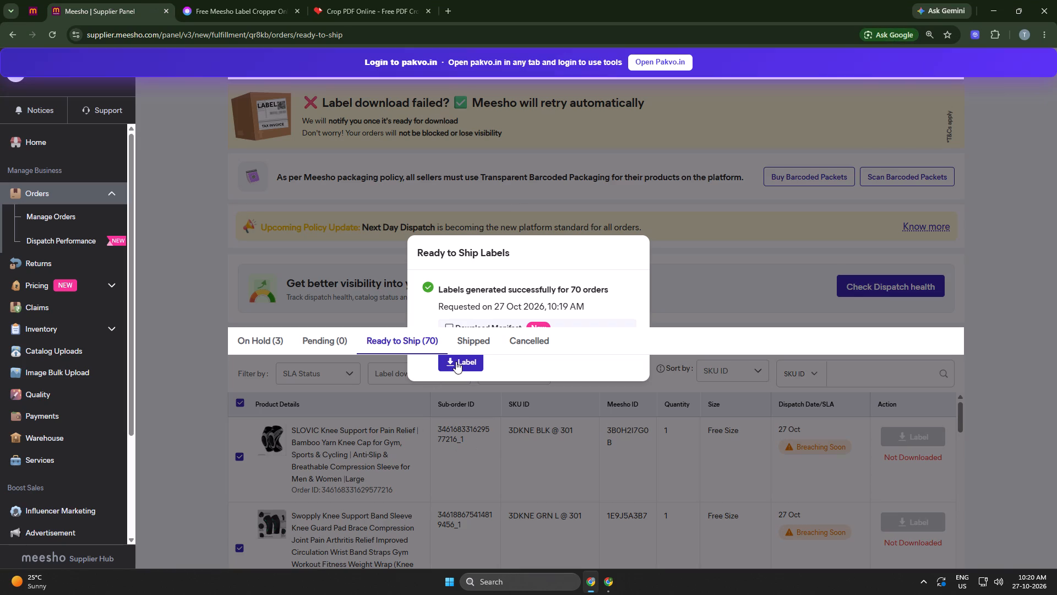
left_click(456, 361)
Add the downloaded Sub_Order_Labels PDF to the E-LabelCrop Meesho cropper and prepare the shipping labels.
left_click(268, 0)
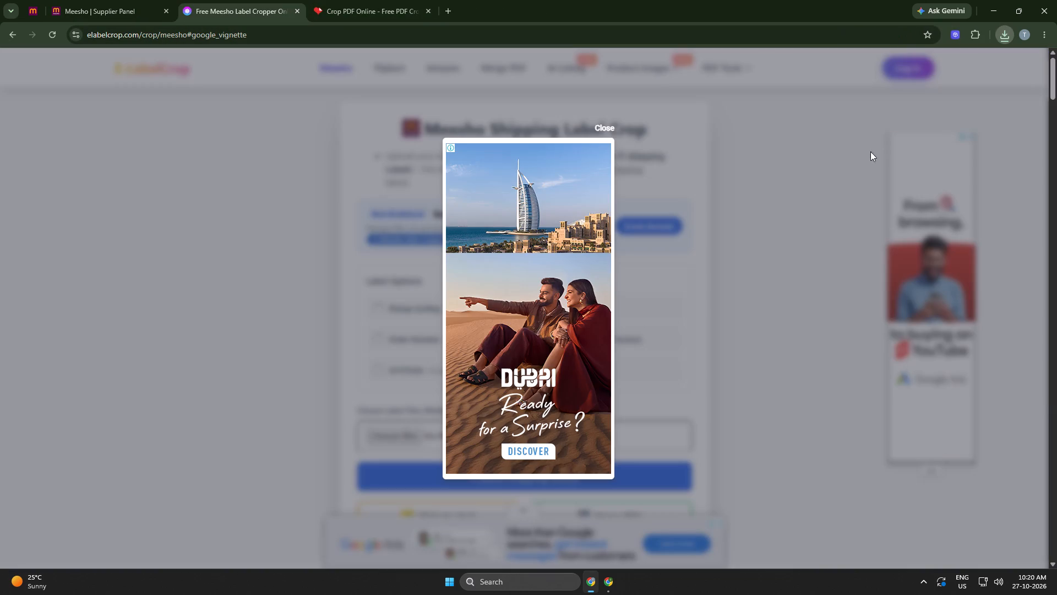
left_click(609, 127)
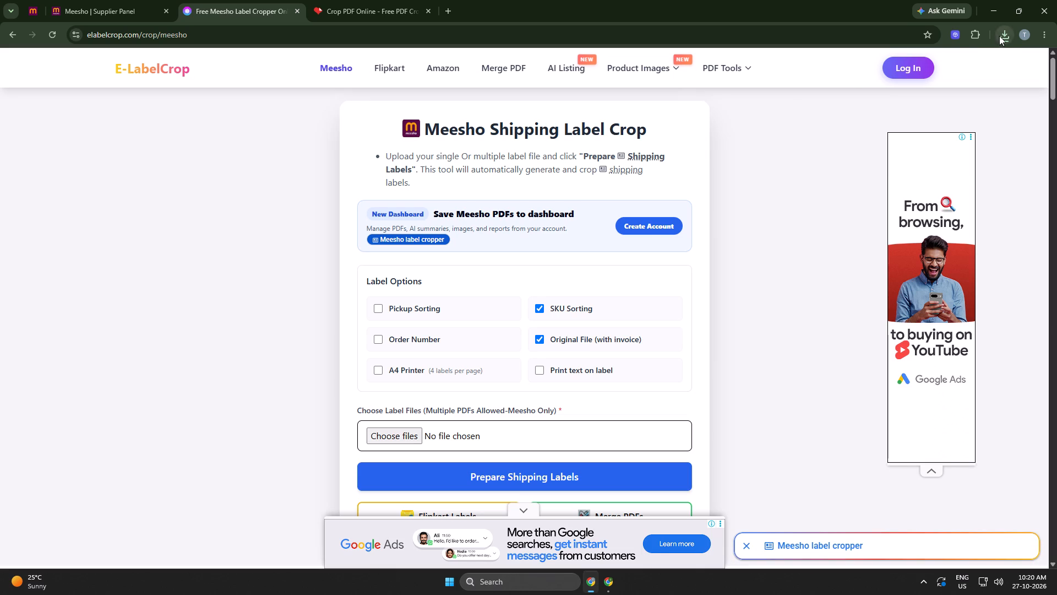
left_click(1000, 36)
left_click_drag(916, 81, 472, 431)
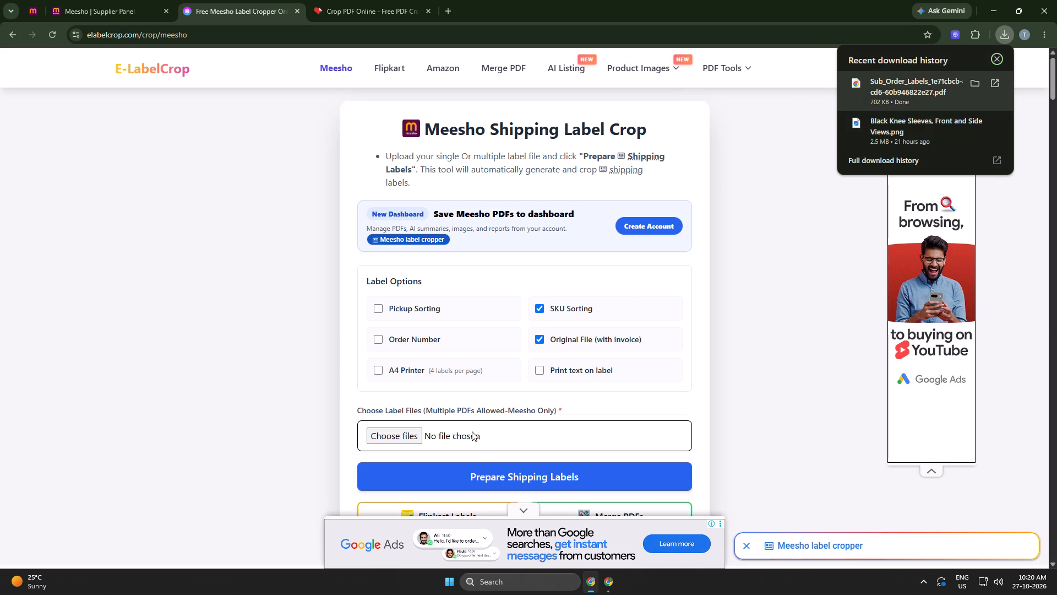
left_click(535, 478)
Load MeeshoCrop_2026-10-27.pdf into Crop PDF, crop all pages to the full-width area above the invoice's Description row, and download the result.
left_click(383, 0)
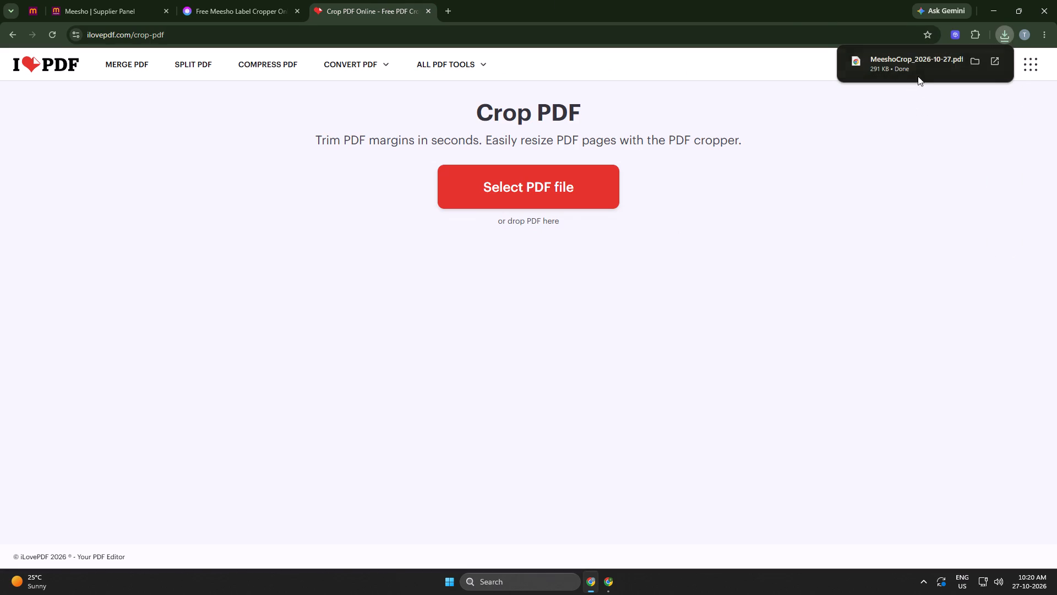
left_click_drag(918, 72, 551, 203)
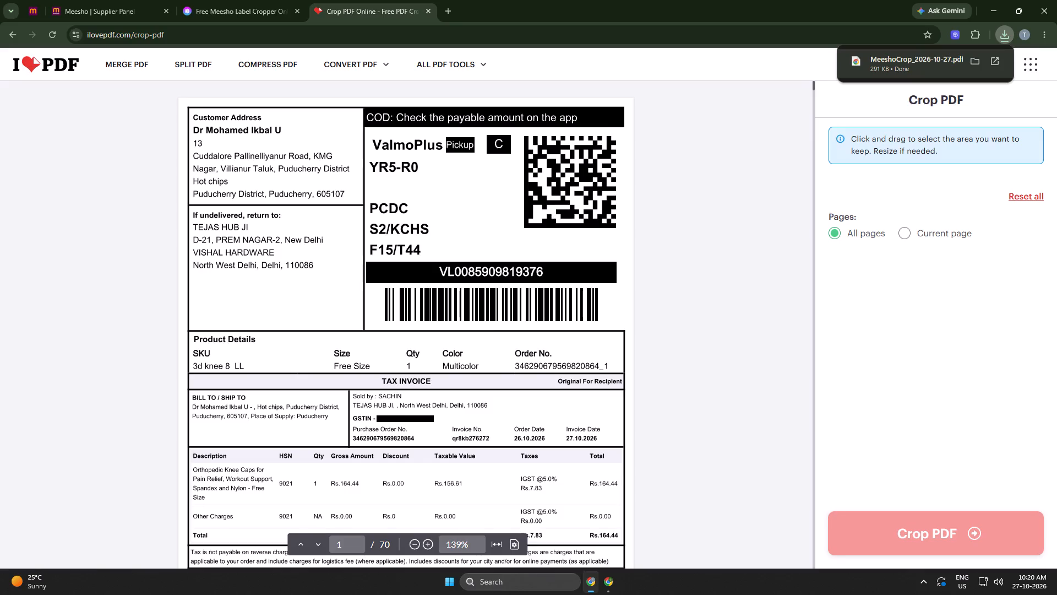
left_click_drag(627, 447, 521, 369)
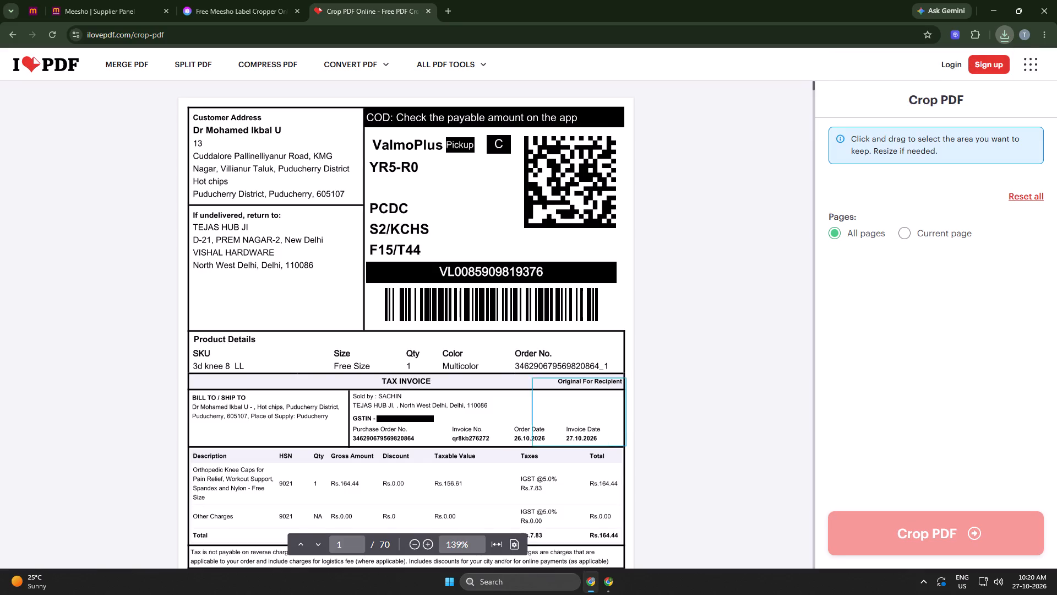
left_click_drag(521, 369, 127, 67)
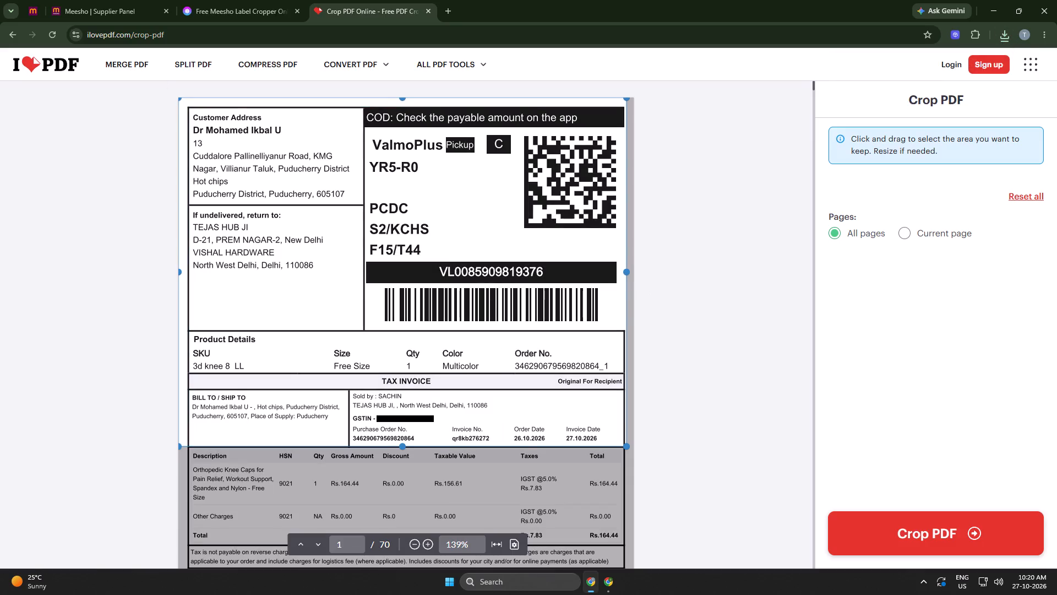
left_click_drag(626, 273, 651, 273)
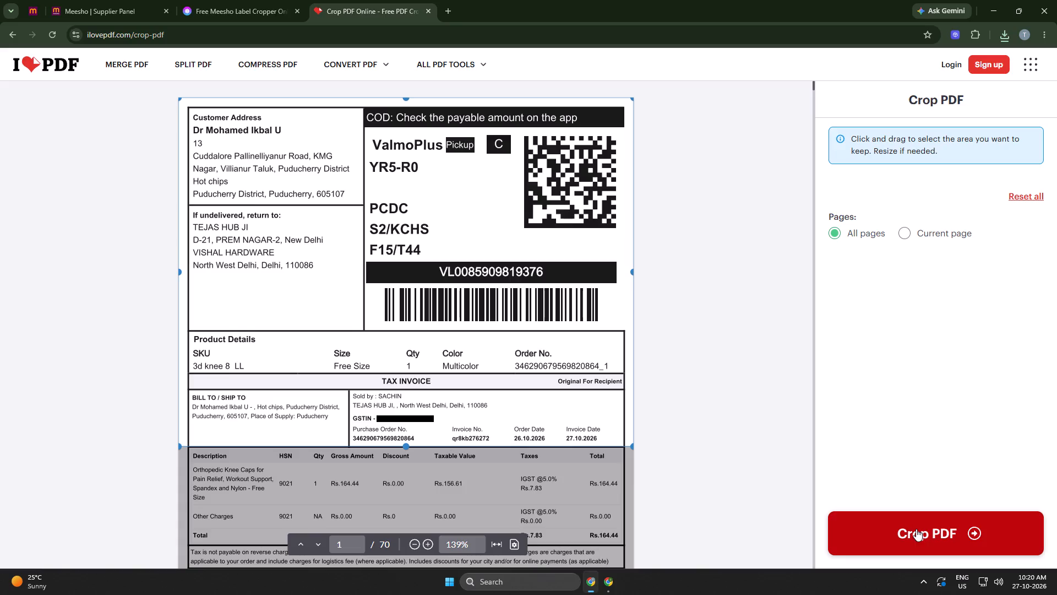
left_click(914, 529)
left_click(549, 210)
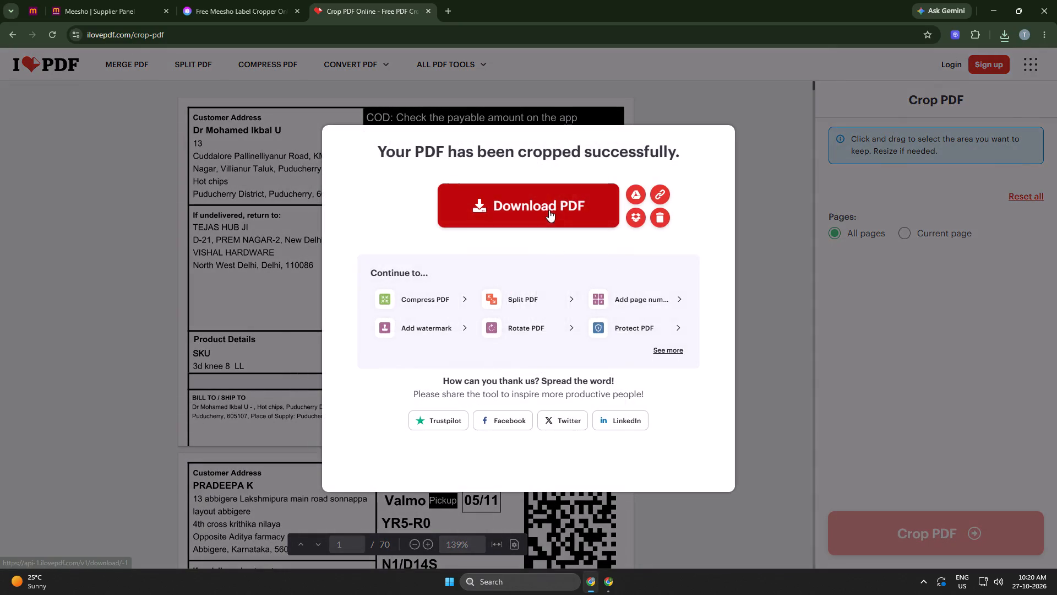
Open the cropped label PDF in its own browser tab and bring up its print preview.
left_click_drag(893, 65, 783, 2)
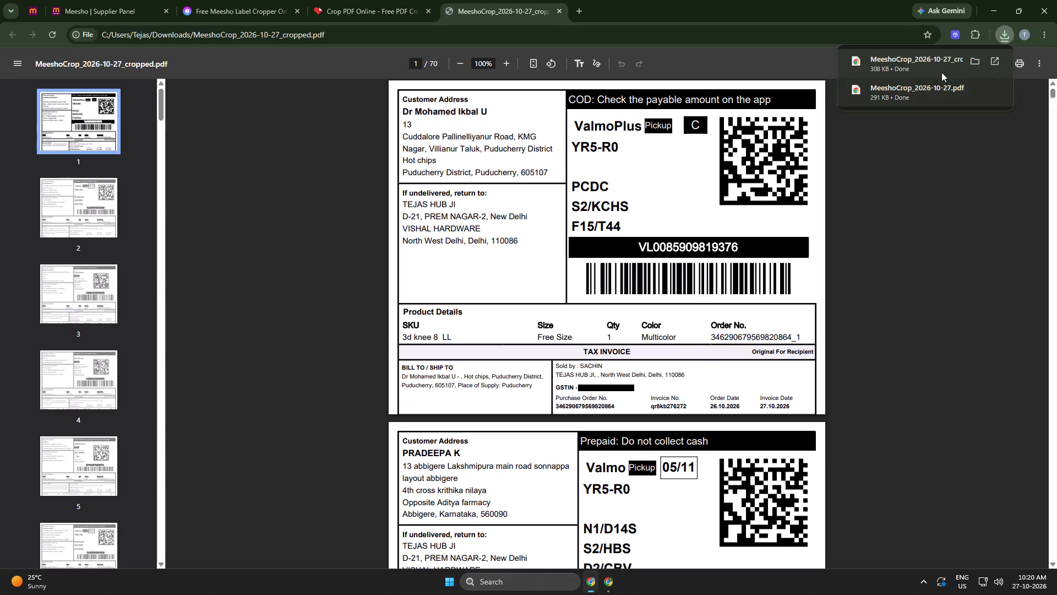
left_click(1016, 140)
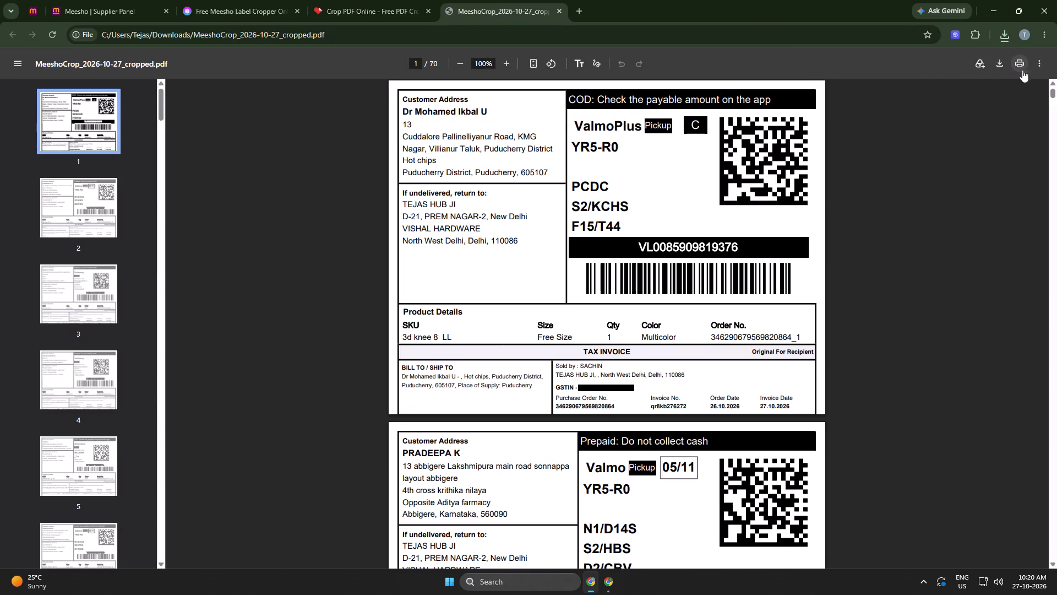
left_click(1025, 66)
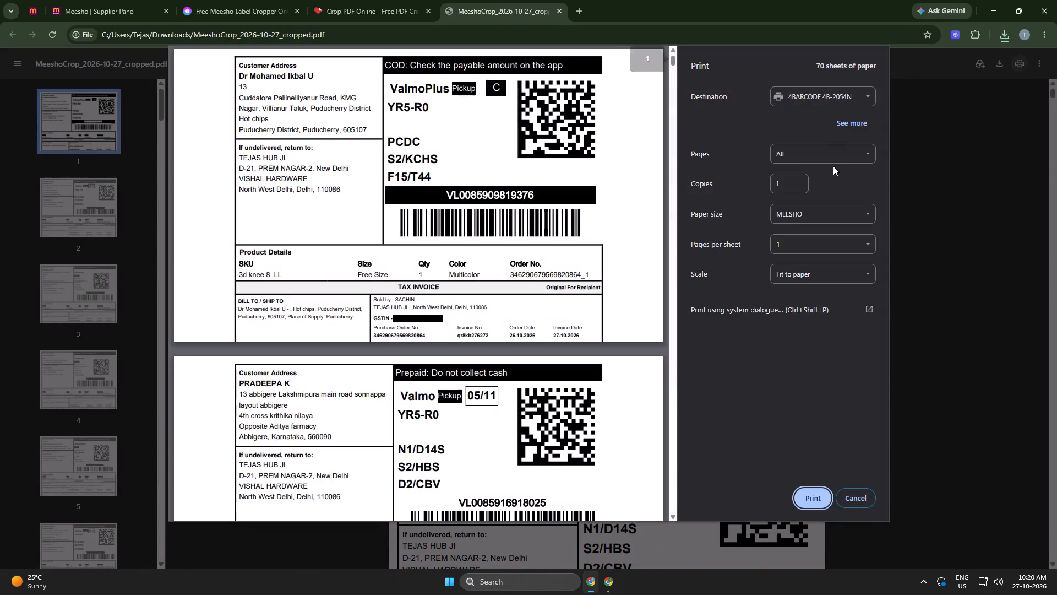
Look through the label pages in the print preview, examining their SKUs and cropping.
scroll(473, 293, "down", 6)
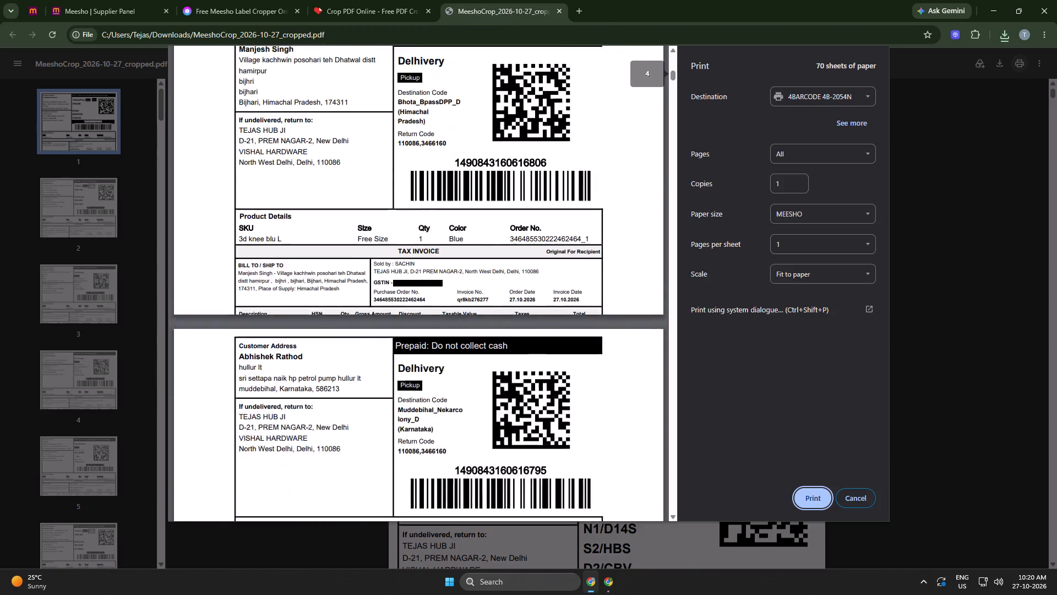
scroll(473, 293, "down", 8)
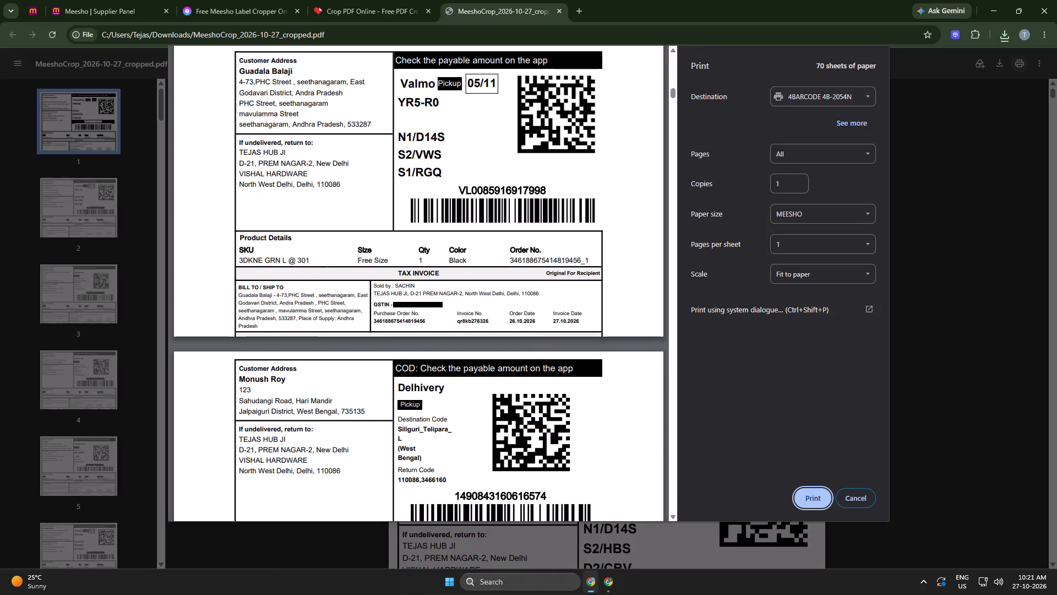
scroll(340, 323, "down", 12)
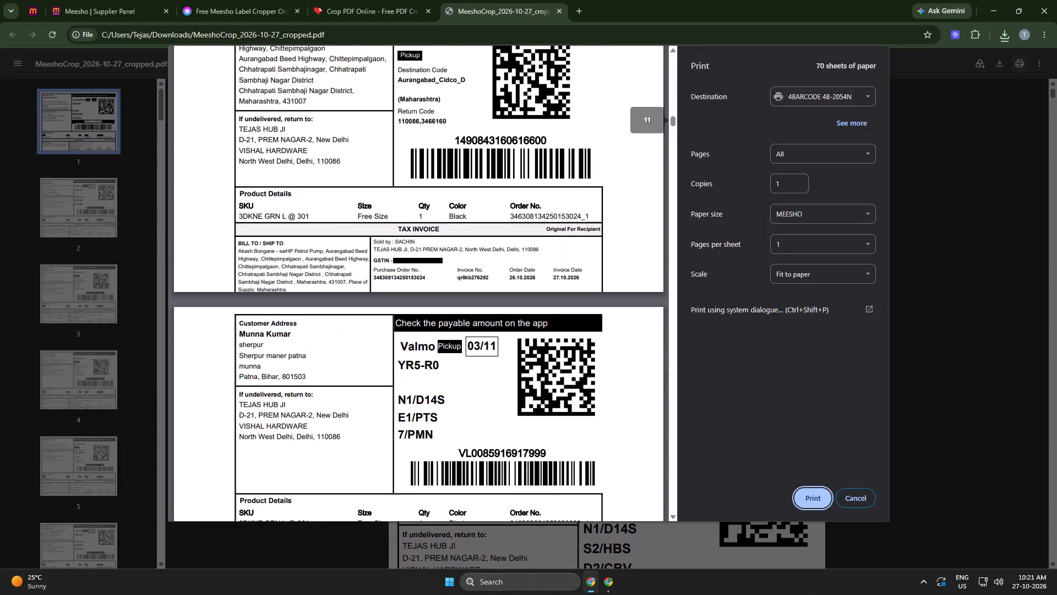
scroll(355, 324, "down", 4)
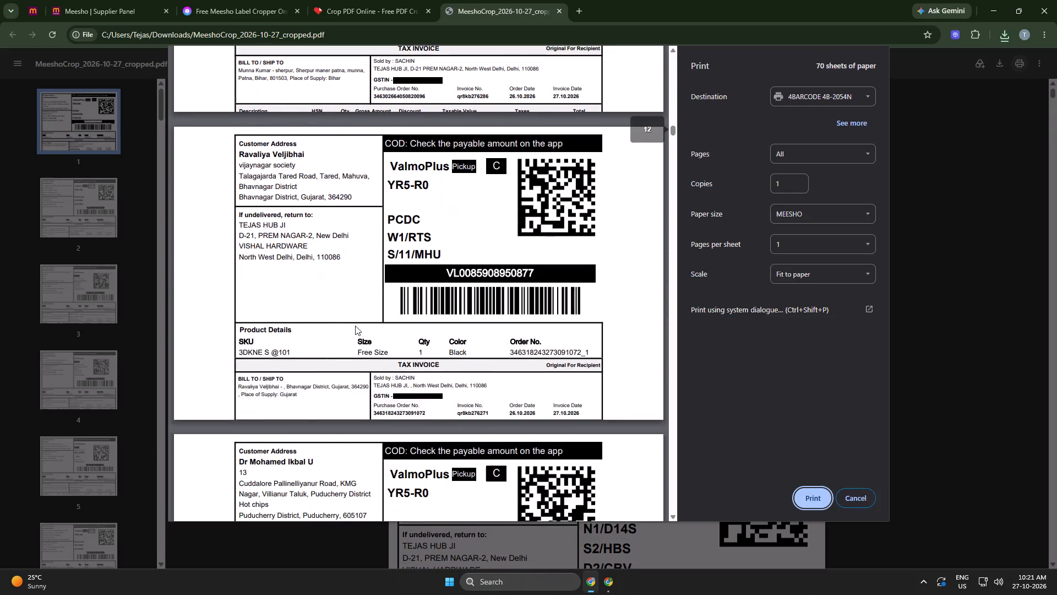
scroll(355, 326, "down", 3)
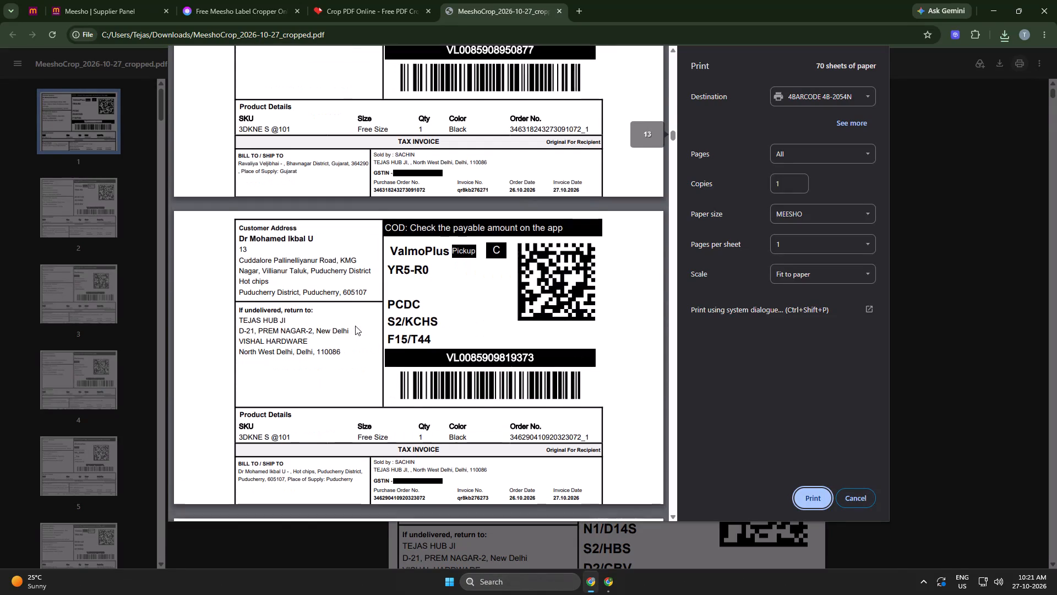
scroll(355, 326, "down", 11)
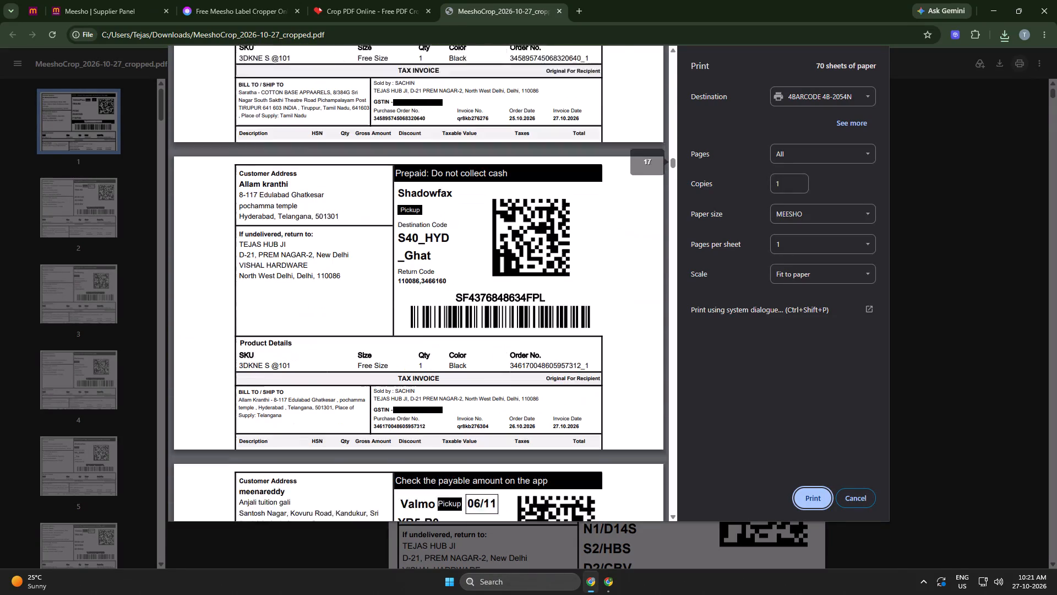
scroll(355, 328, "down", 7)
scroll(355, 329, "up", 1)
scroll(355, 329, "down", 4)
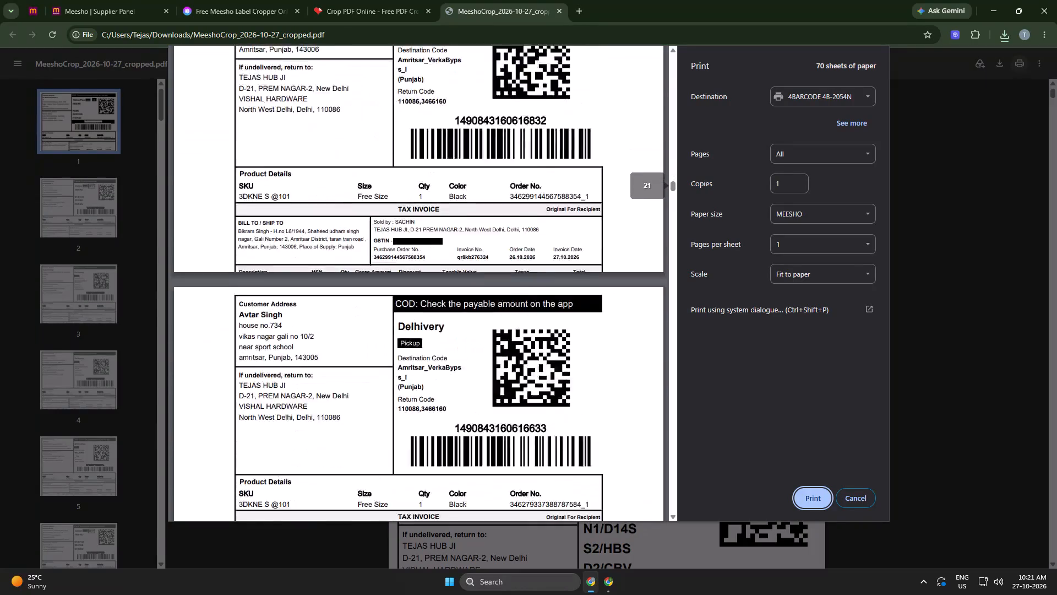
scroll(355, 329, "down", 6)
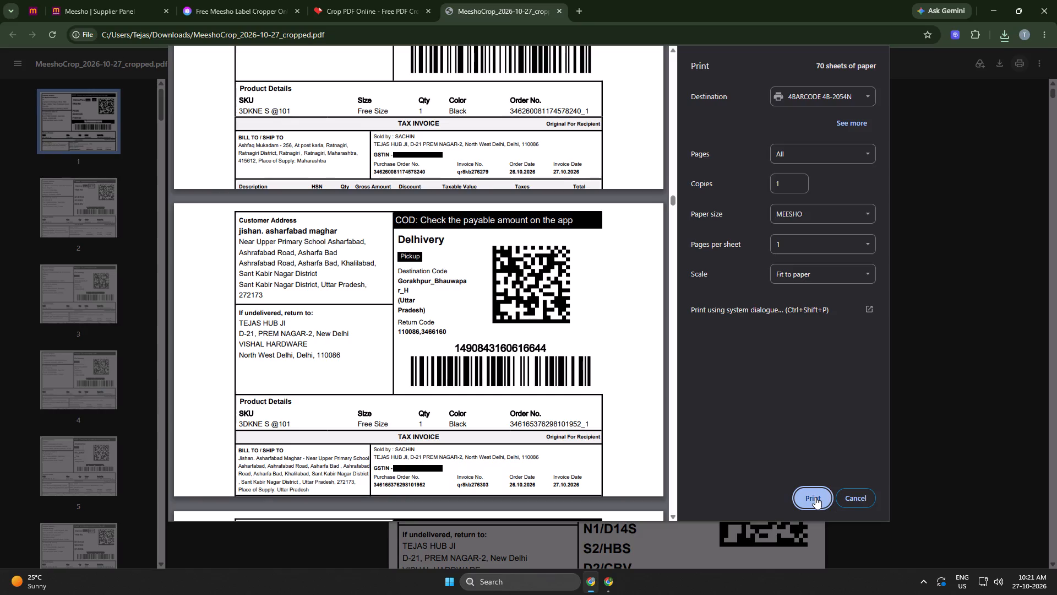
Print one copy of all label pages on the 4BARCODE 4B-2054N with MEESHO paper size and Fit to paper scaling.
left_click(815, 497)
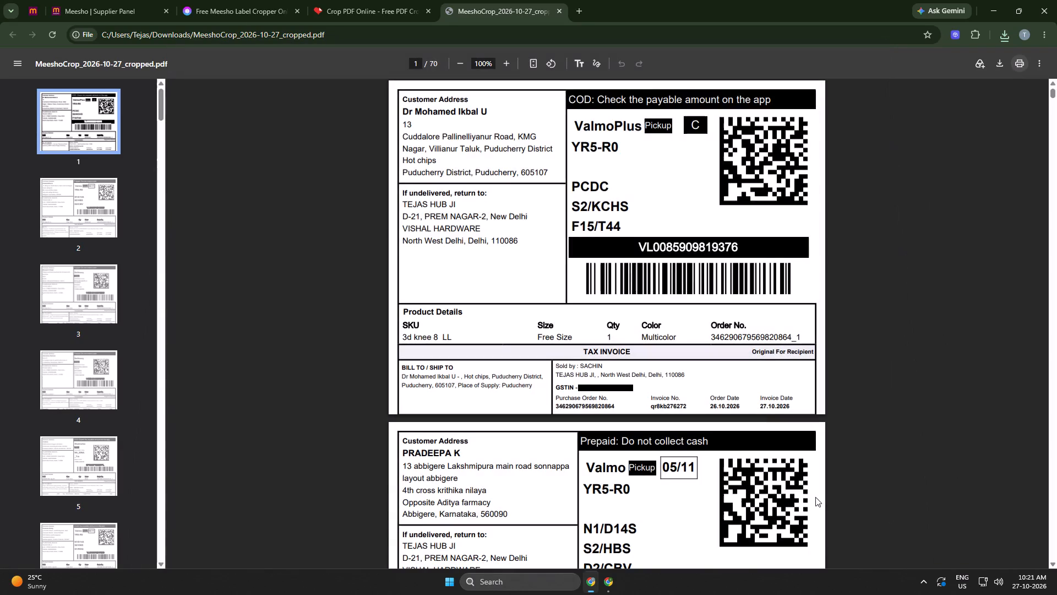
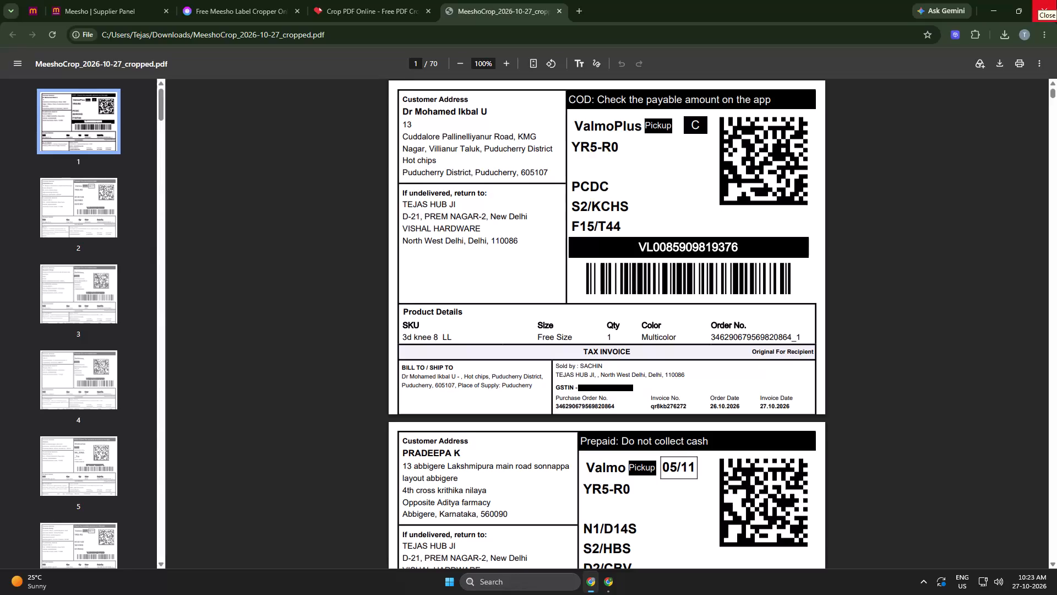
Open the 4BARCODE 4B-2054N print queue with the pending label document.
left_click(919, 588)
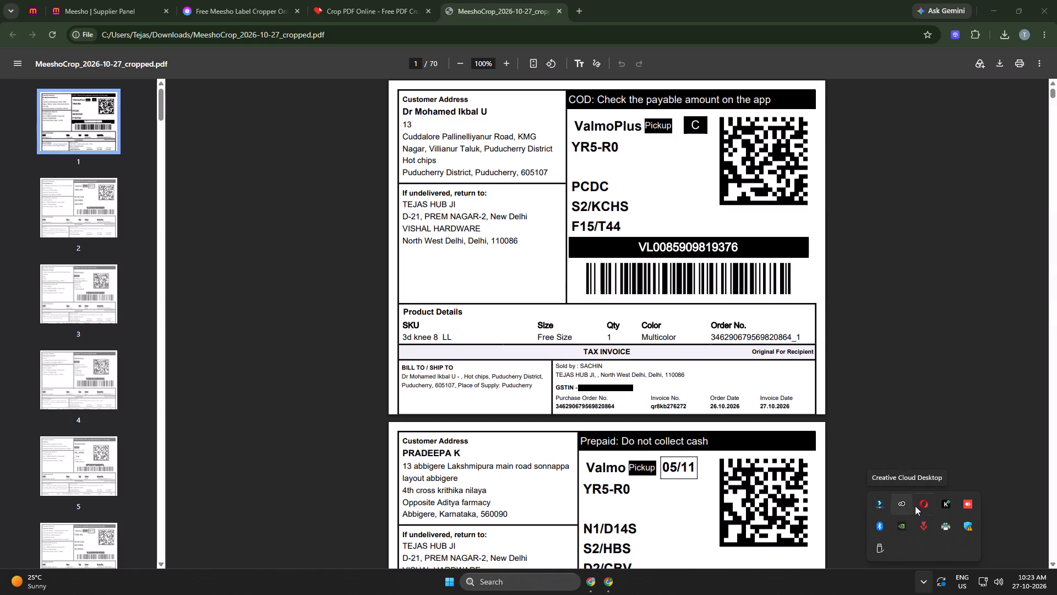
left_click(946, 521)
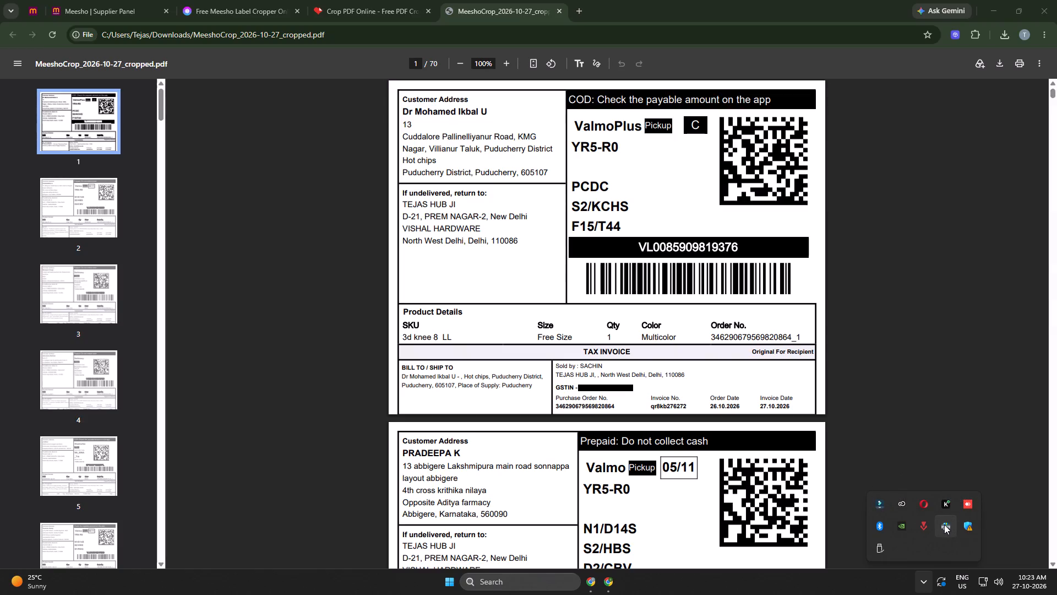
left_click(944, 524)
double_click(942, 526)
double_click(954, 526)
right_click(952, 526)
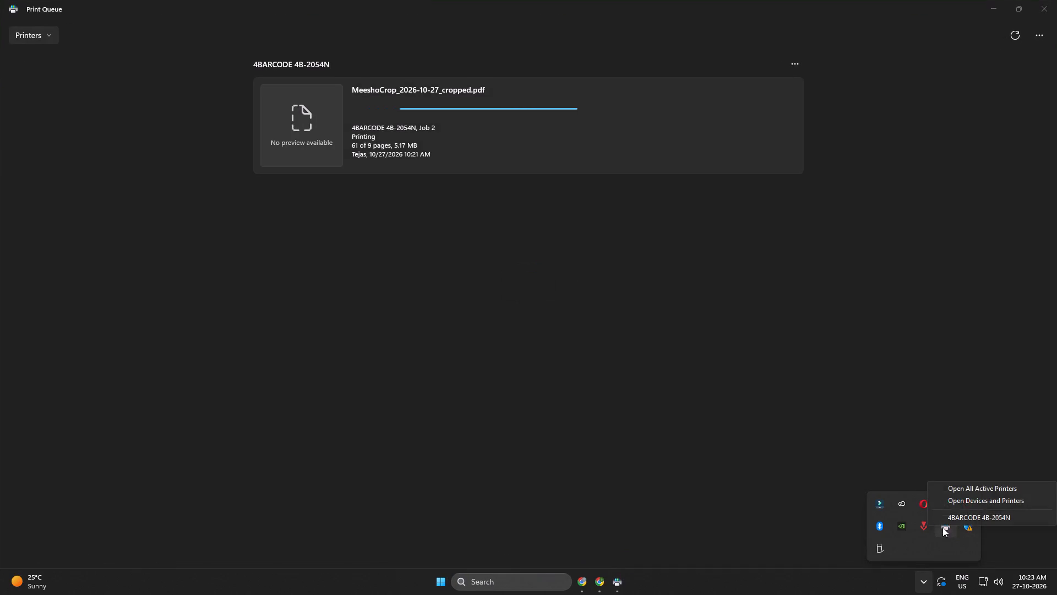
left_click(726, 391)
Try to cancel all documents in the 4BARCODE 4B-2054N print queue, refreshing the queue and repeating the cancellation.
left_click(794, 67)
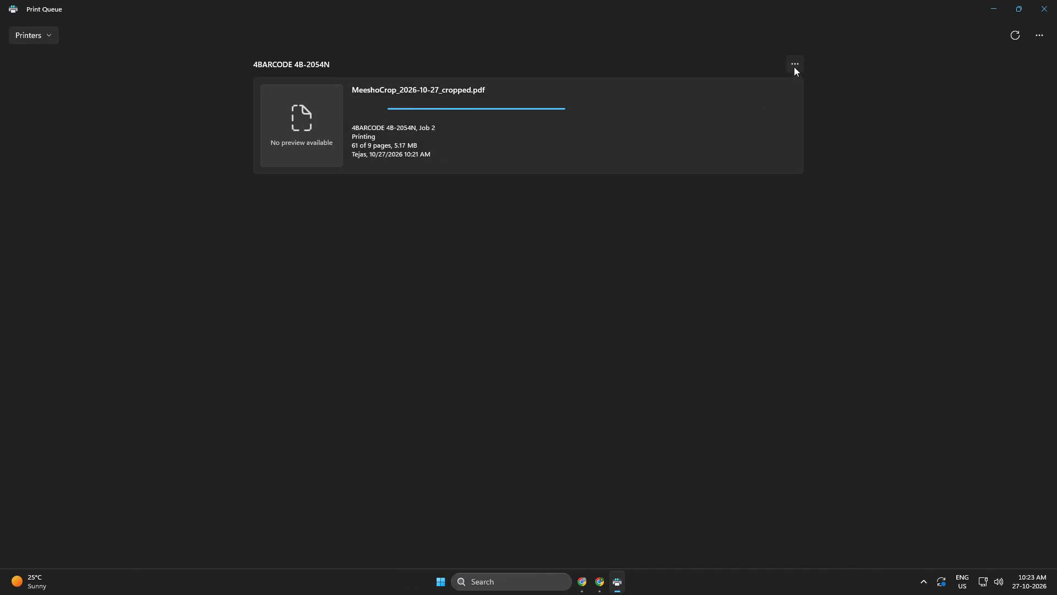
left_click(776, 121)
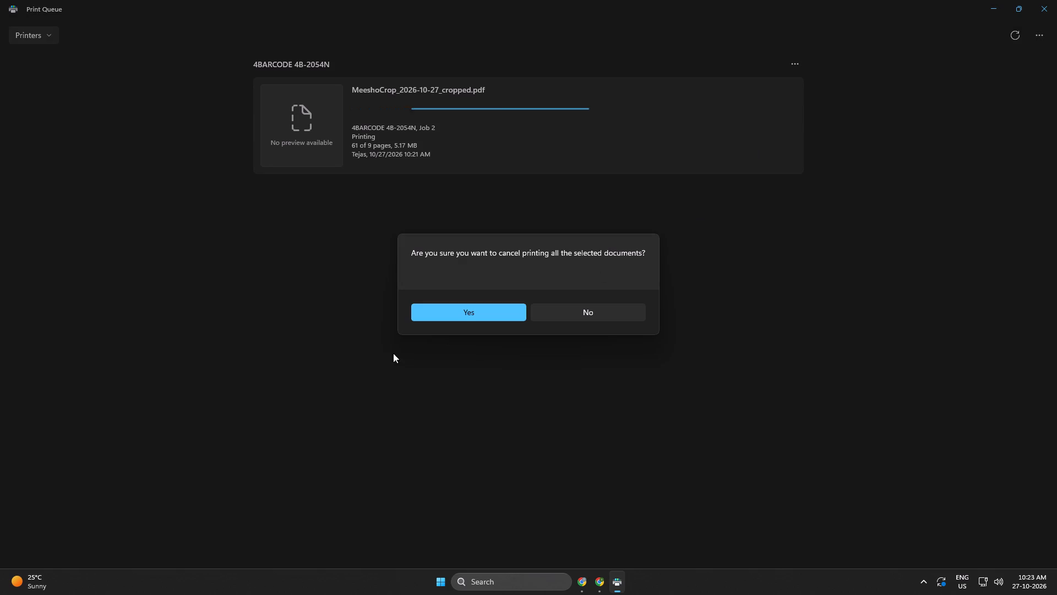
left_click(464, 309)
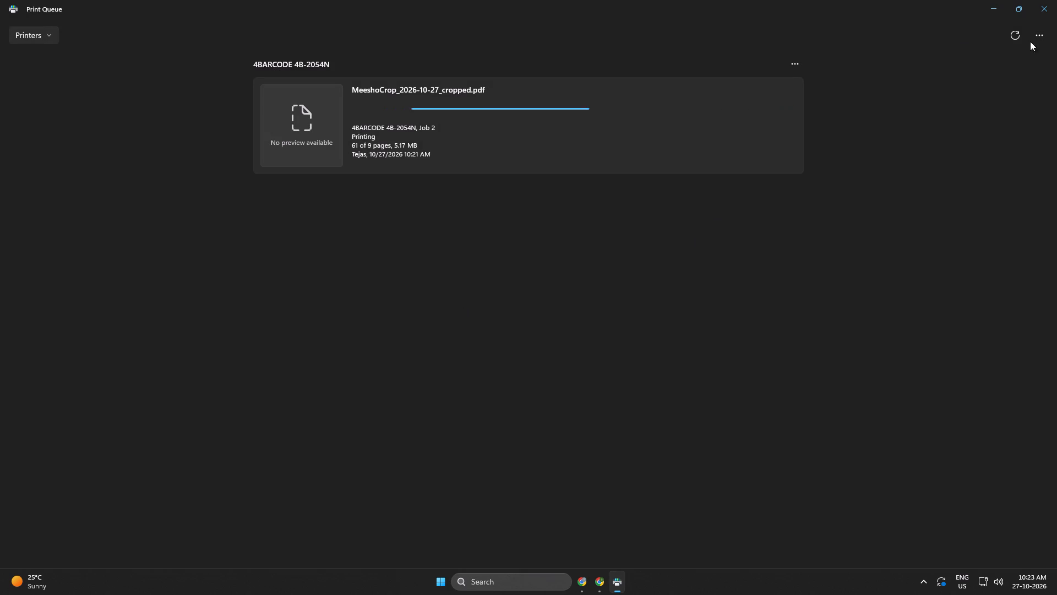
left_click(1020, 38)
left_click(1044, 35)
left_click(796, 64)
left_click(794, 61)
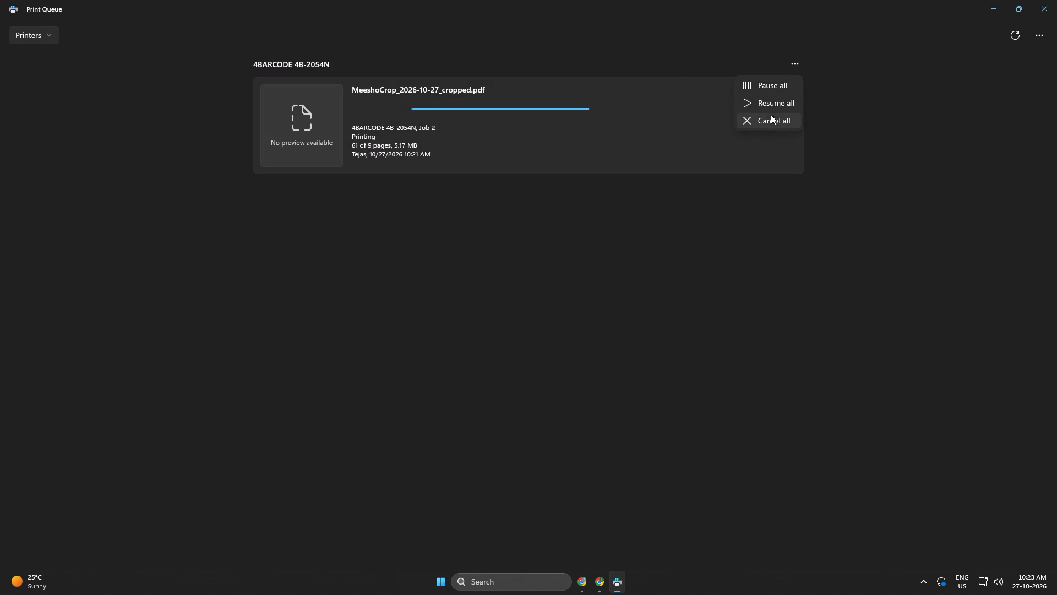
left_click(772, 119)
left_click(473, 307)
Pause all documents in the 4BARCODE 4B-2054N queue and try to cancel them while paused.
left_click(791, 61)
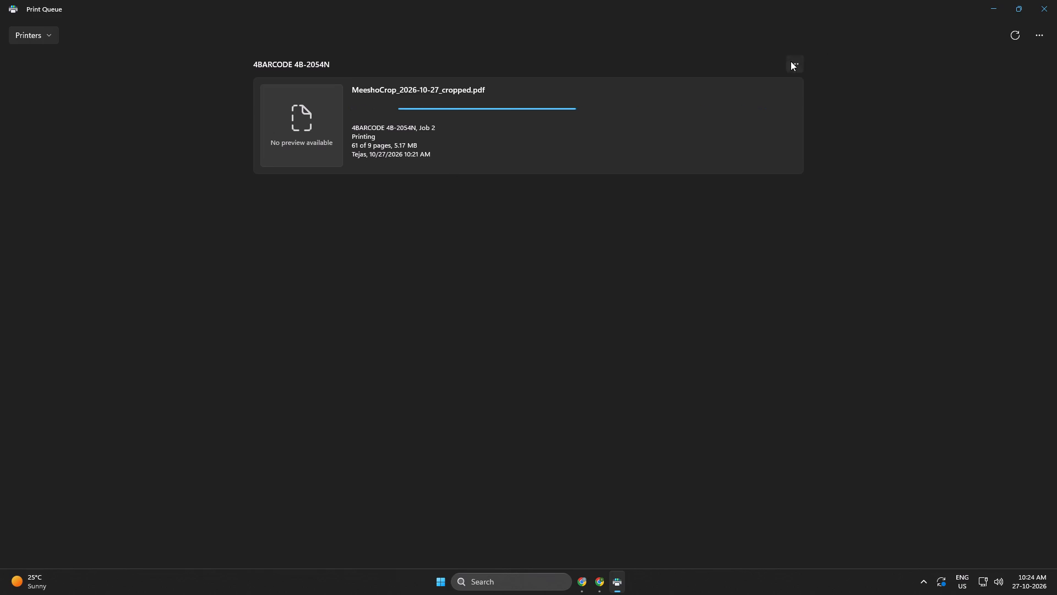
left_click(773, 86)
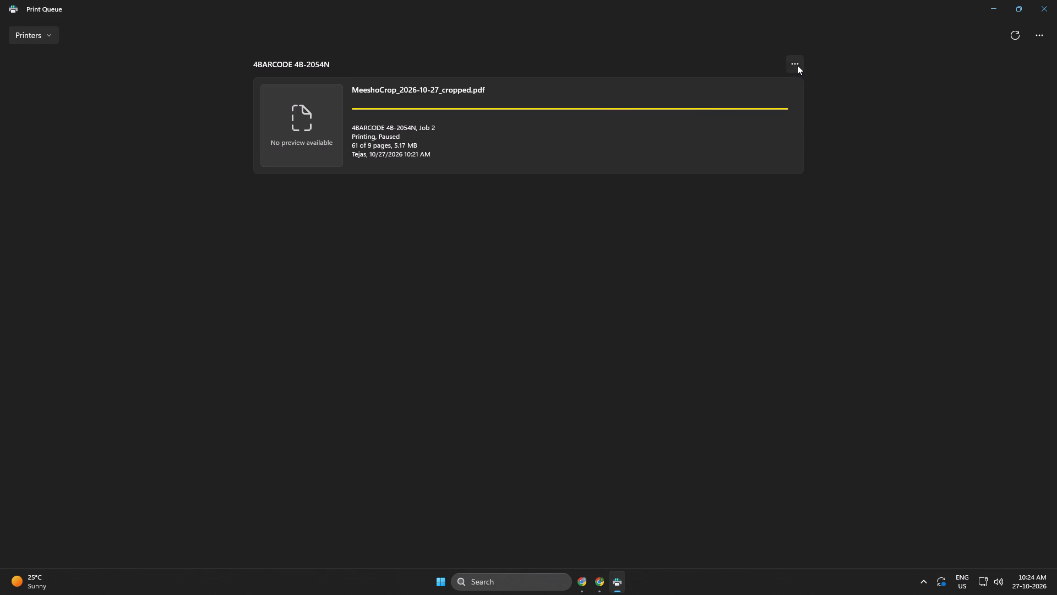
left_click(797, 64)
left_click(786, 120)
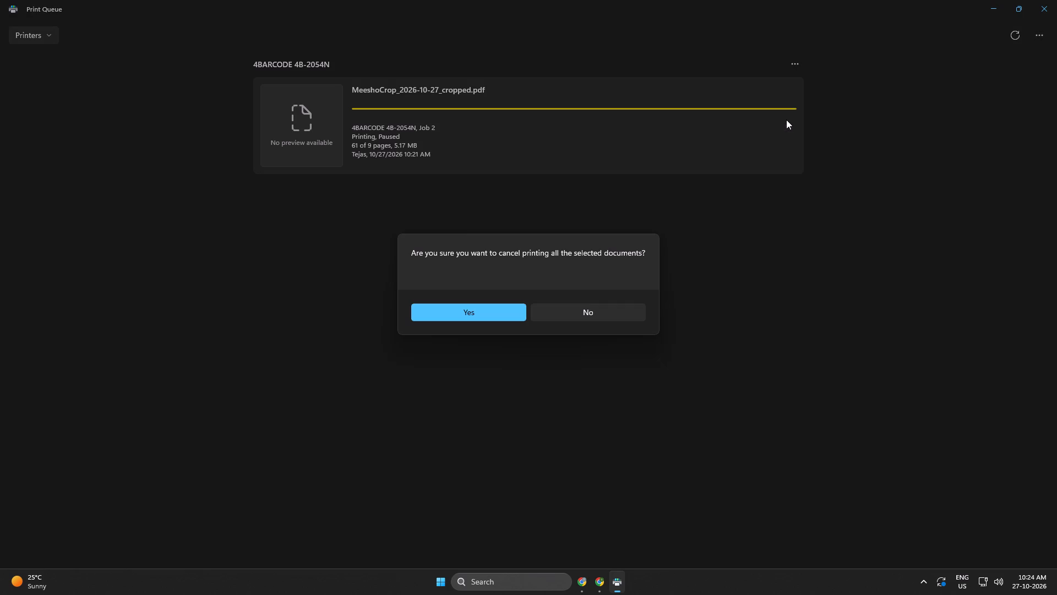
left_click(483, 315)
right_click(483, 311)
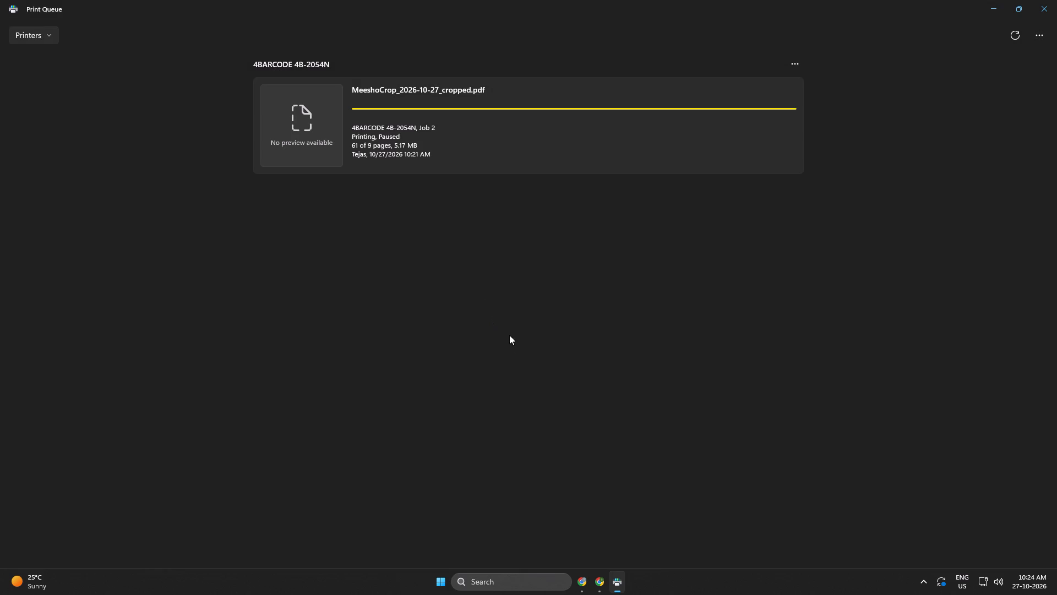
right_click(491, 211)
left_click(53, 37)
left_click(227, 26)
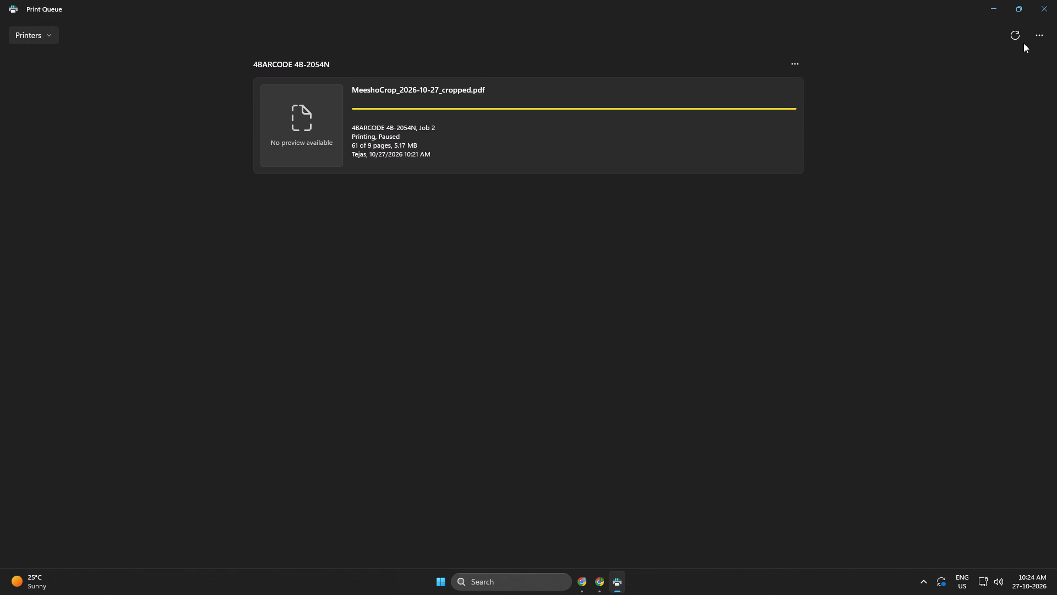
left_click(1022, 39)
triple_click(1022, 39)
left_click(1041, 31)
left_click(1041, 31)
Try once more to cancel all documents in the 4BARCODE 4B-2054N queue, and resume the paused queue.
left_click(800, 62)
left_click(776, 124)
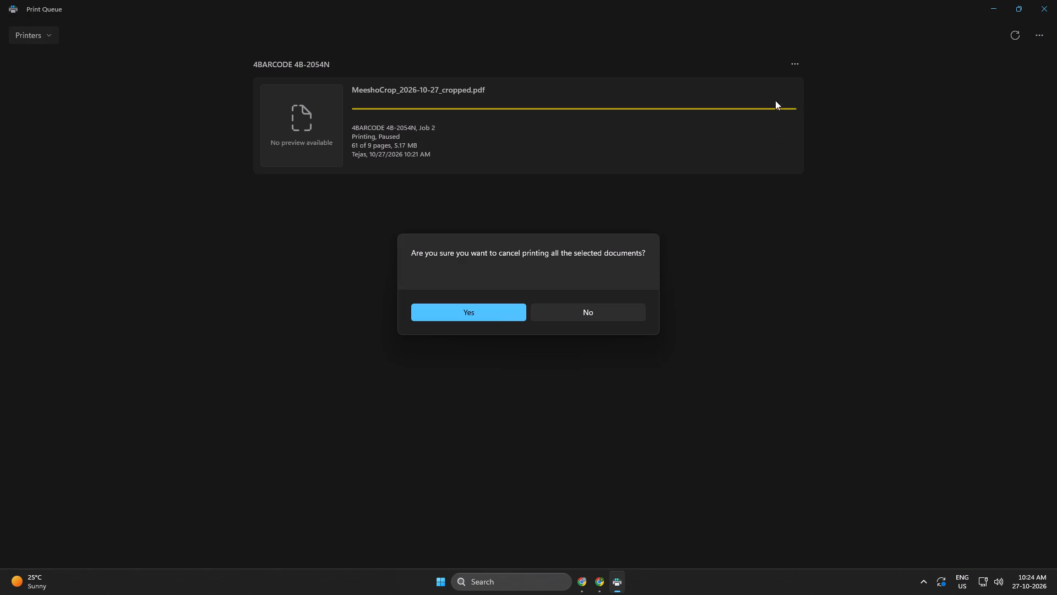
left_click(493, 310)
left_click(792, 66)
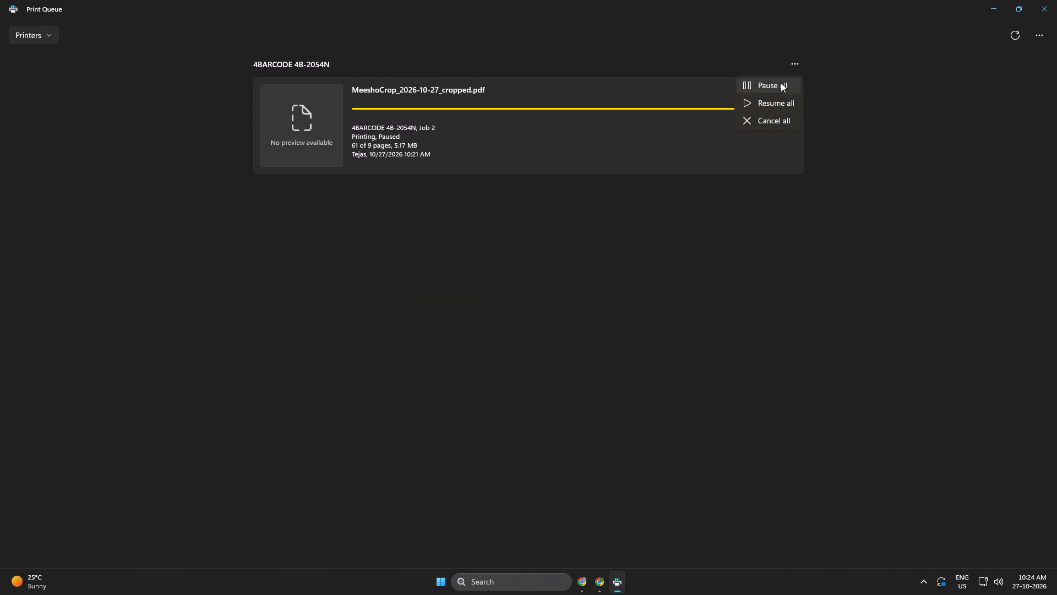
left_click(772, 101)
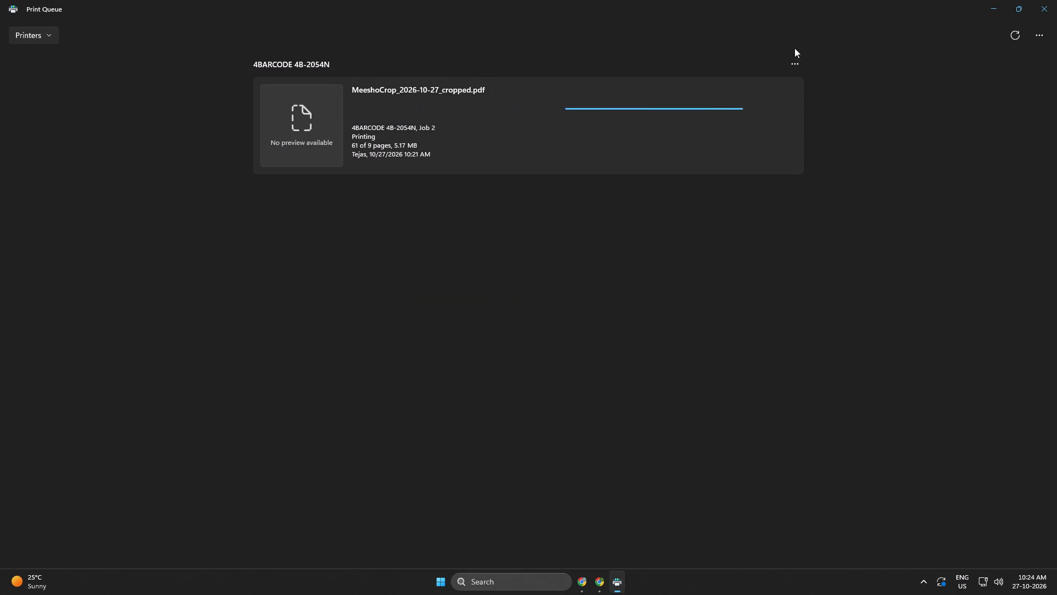
Pause the print queue again, try to cancel the MeeshoCrop_2026-10-27_cropped.pdf job individually, and minimize the queue window.
left_click(789, 64)
left_click(774, 86)
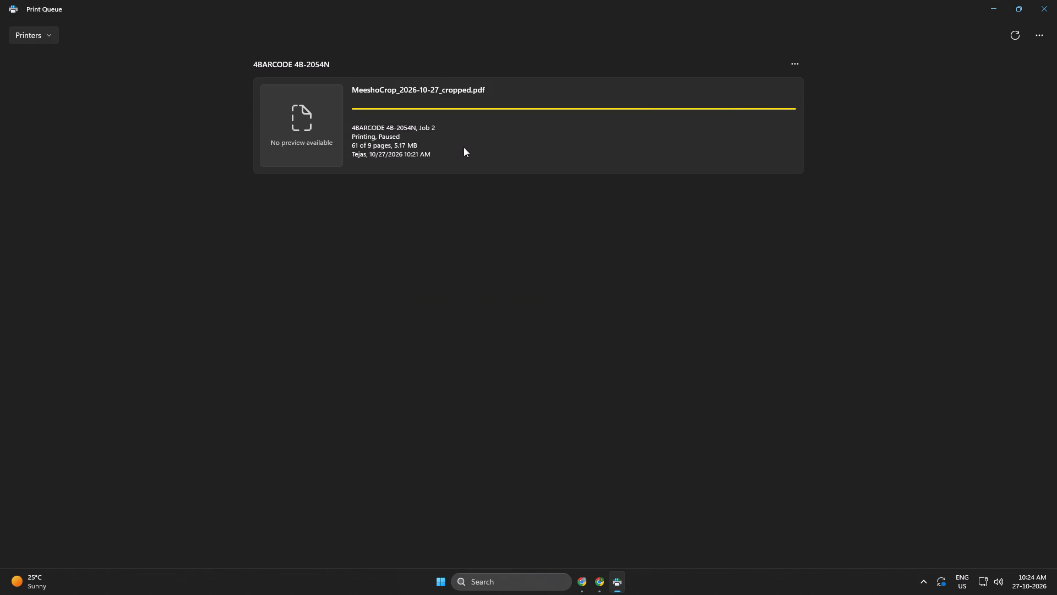
right_click(464, 147)
left_click(503, 192)
left_click(479, 314)
right_click(443, 137)
left_click(461, 186)
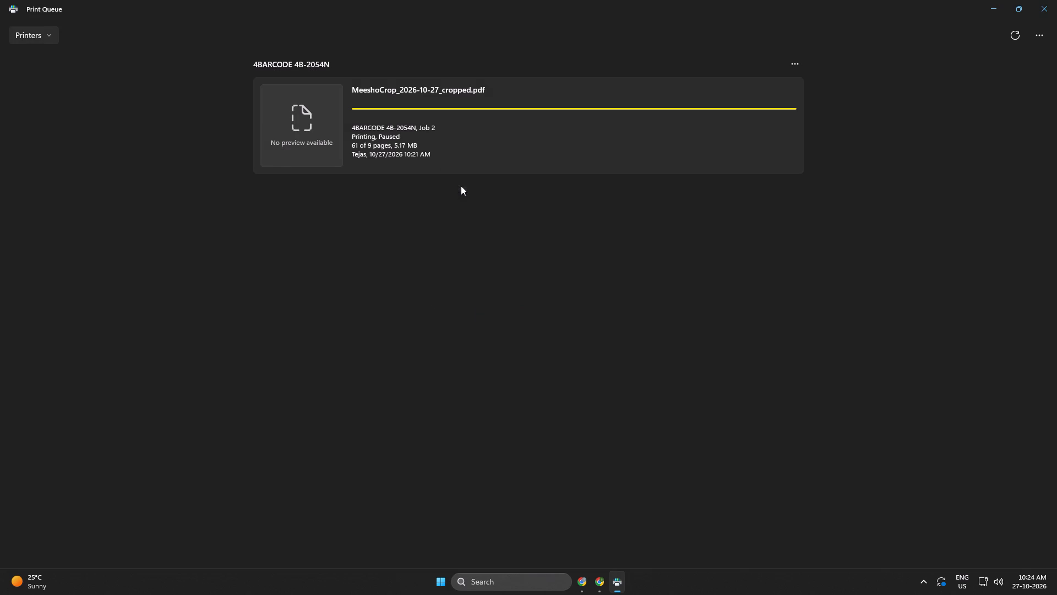
left_click(498, 319)
left_click(1003, 4)
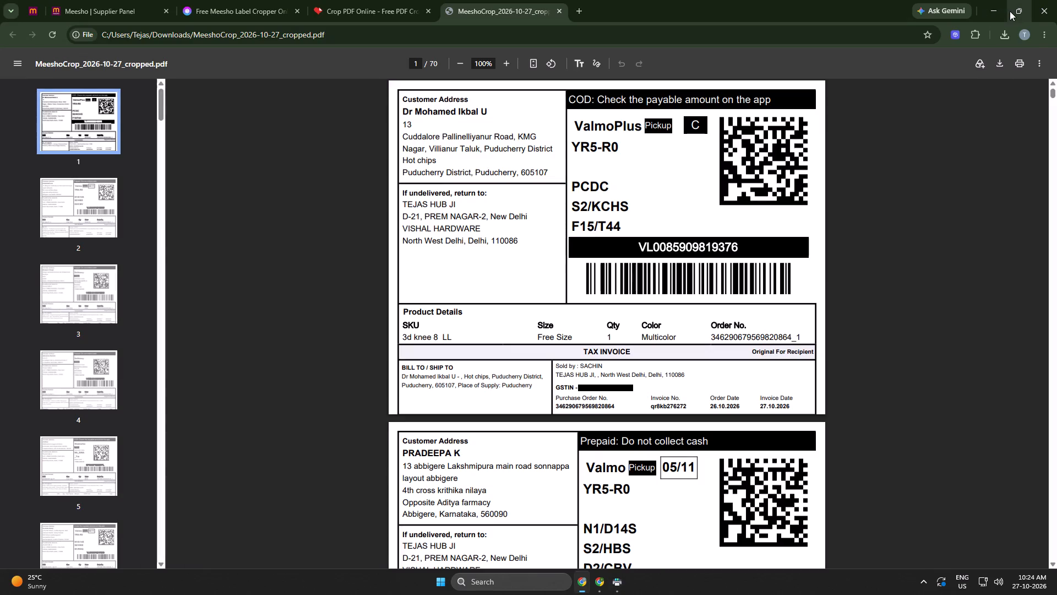
Search the cropped label PDF for teena and examine the matching label and the pages around it.
key("ctrl+f")
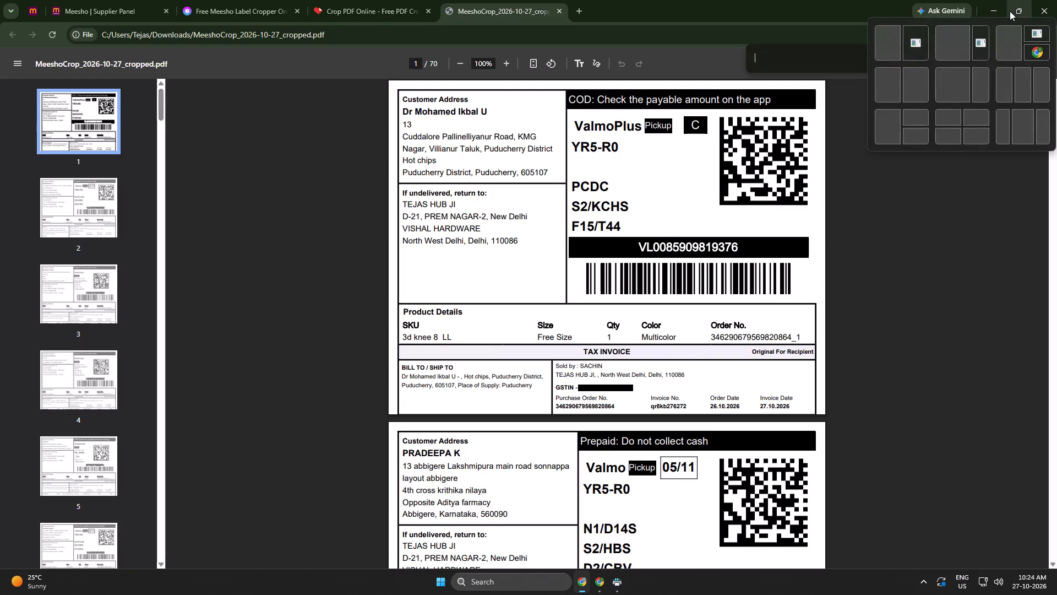
key("t")
type("eena")
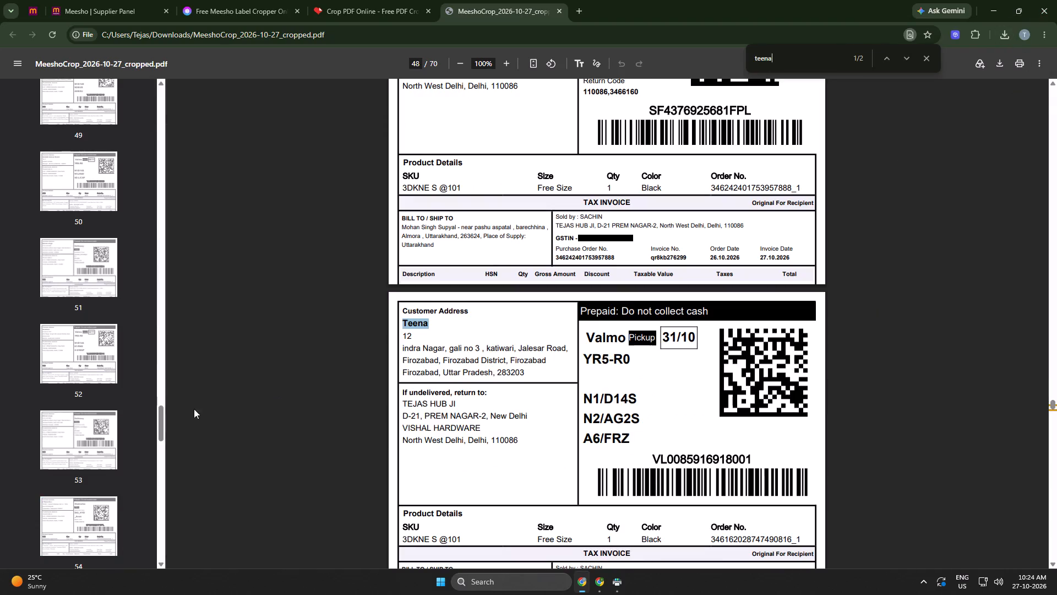
scroll(58, 384, "down", 8)
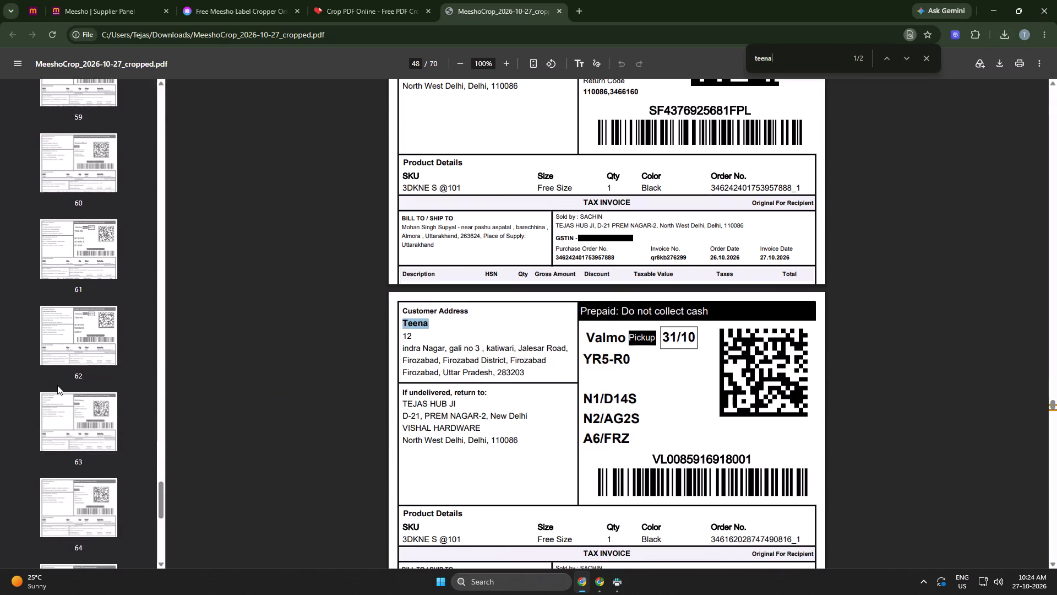
scroll(57, 385, "down", 2)
scroll(607, 372, "up", 2)
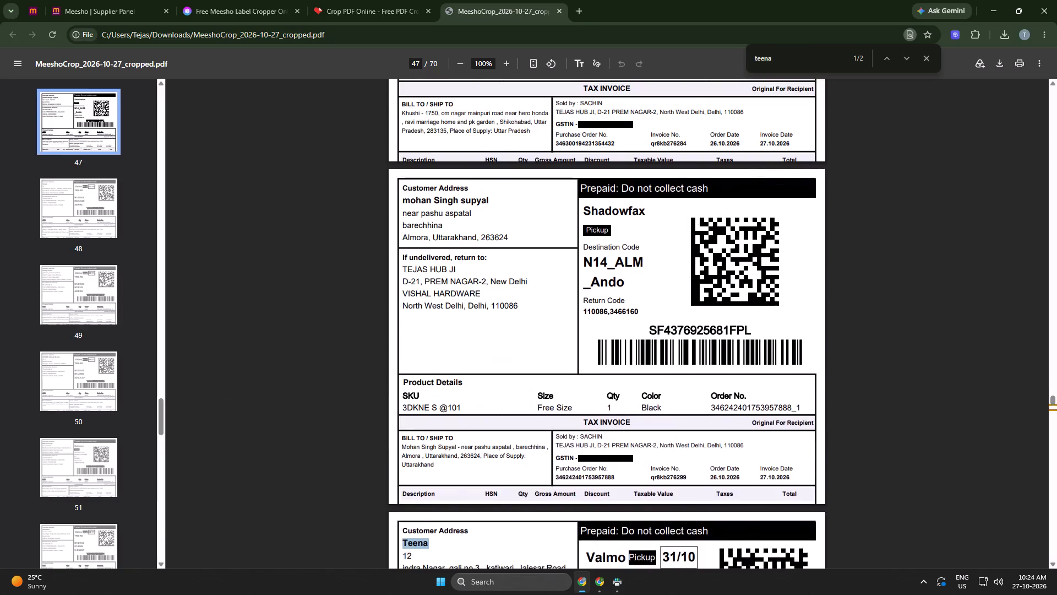
scroll(607, 371, "down", 3)
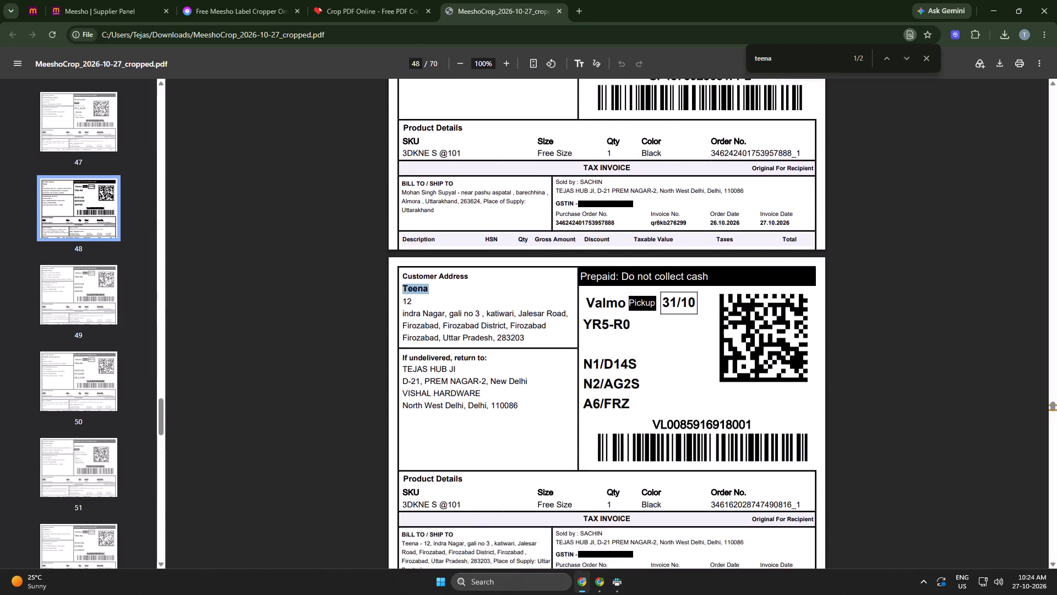
scroll(607, 371, "down", 1)
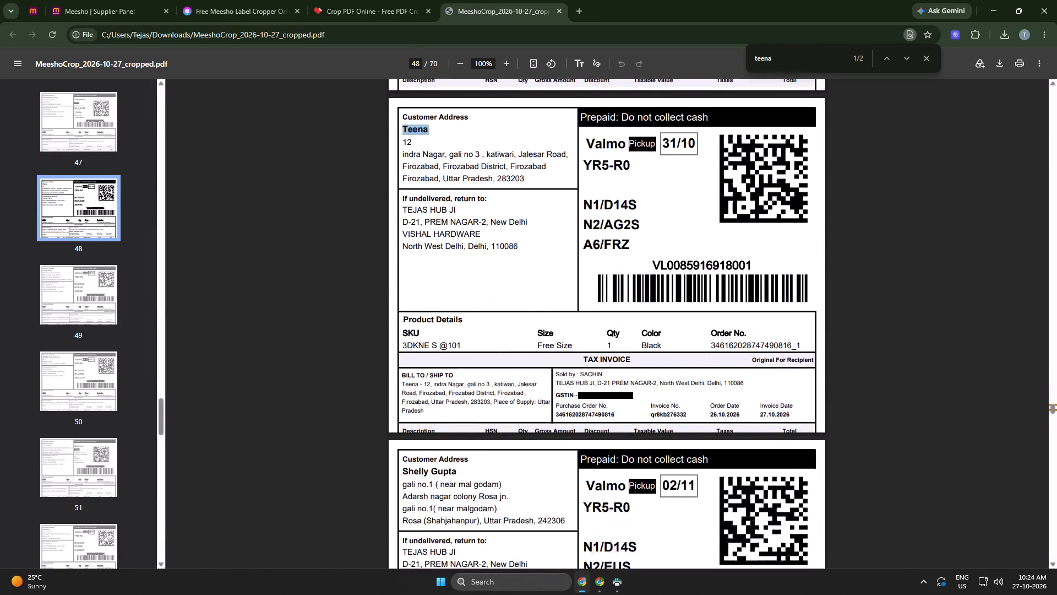
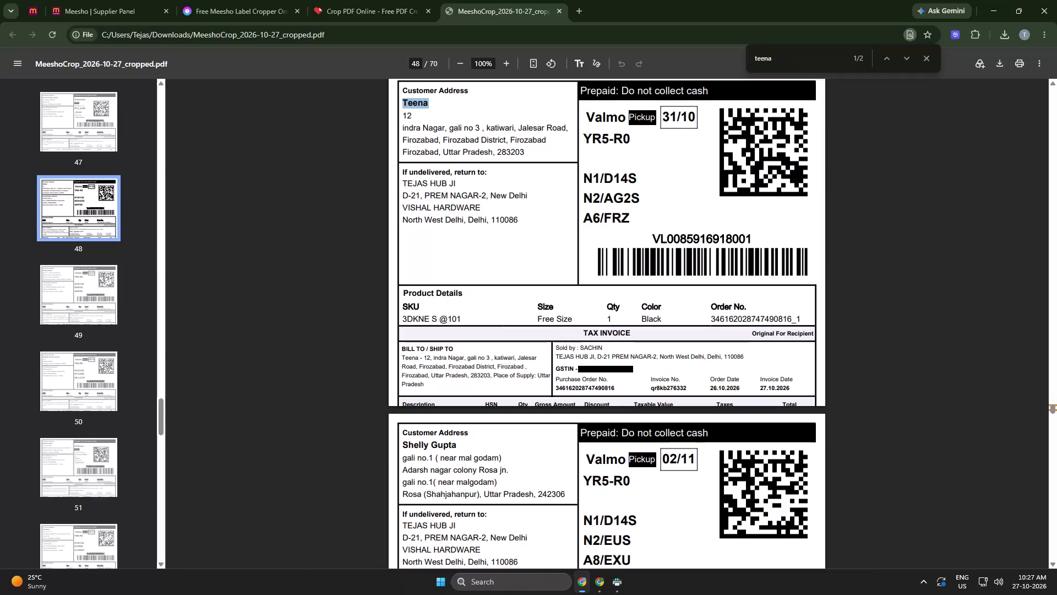
Cycle through the matches for teena in the cropped label PDF.
key("Down")
key("Up")
key("Down")
key("Return")
key("Return")
key("Return")
key("Return")
key("Return")
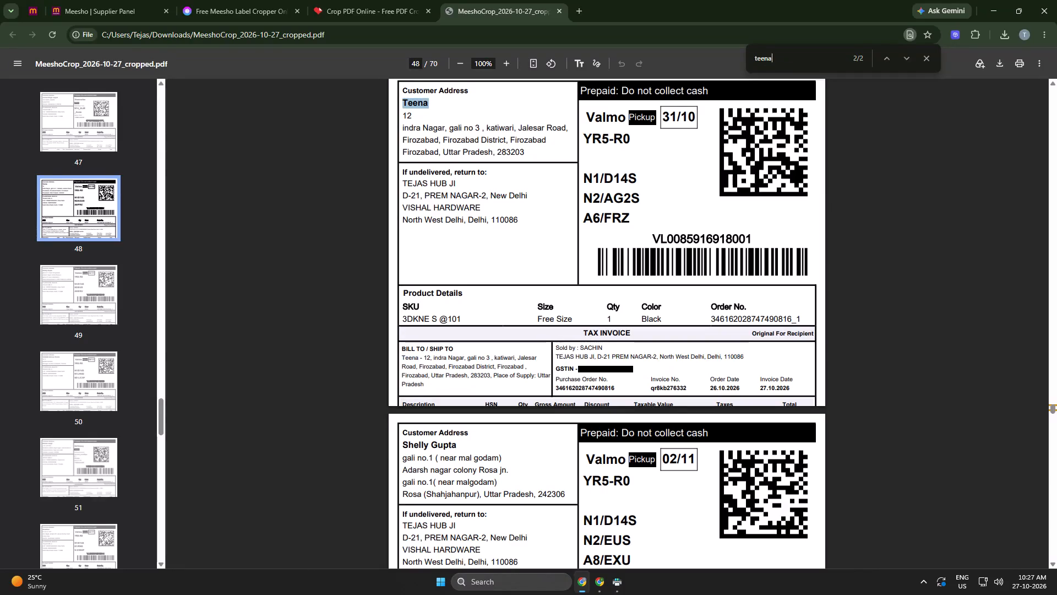
key("Return")
key("Return")
key("Return")
key("Return")
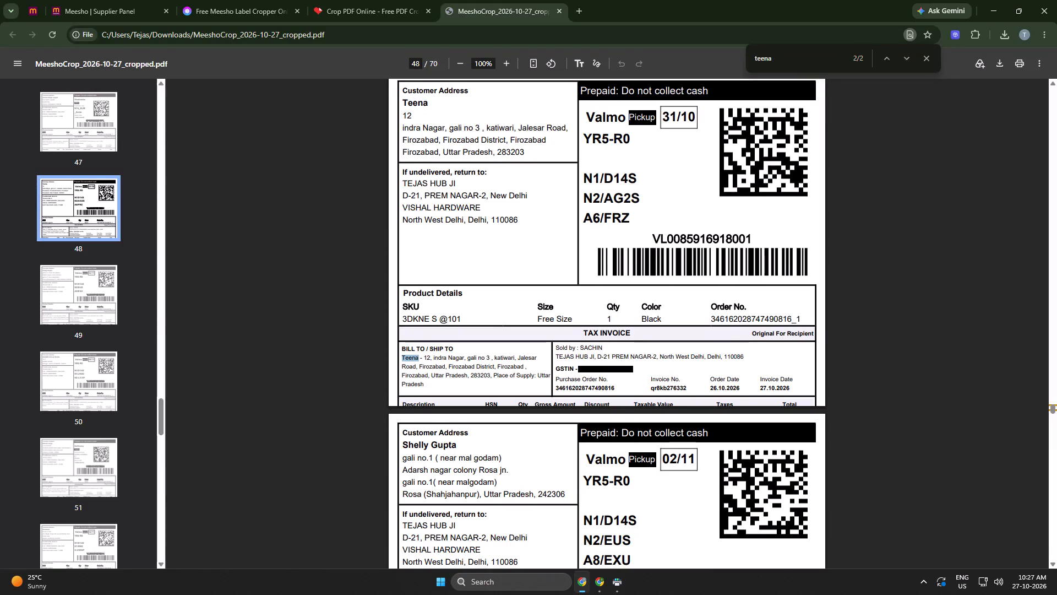
Examine the labels that follow the teena label, checking the product SKUs from page 49 through page 58.
scroll(559, 463, "down", 3)
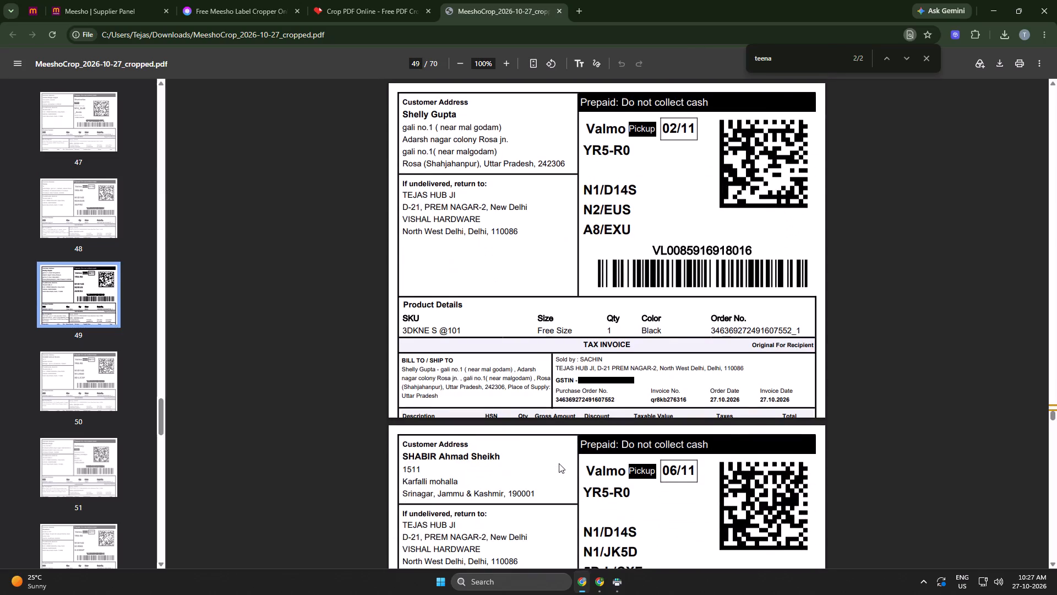
scroll(559, 463, "down", 4)
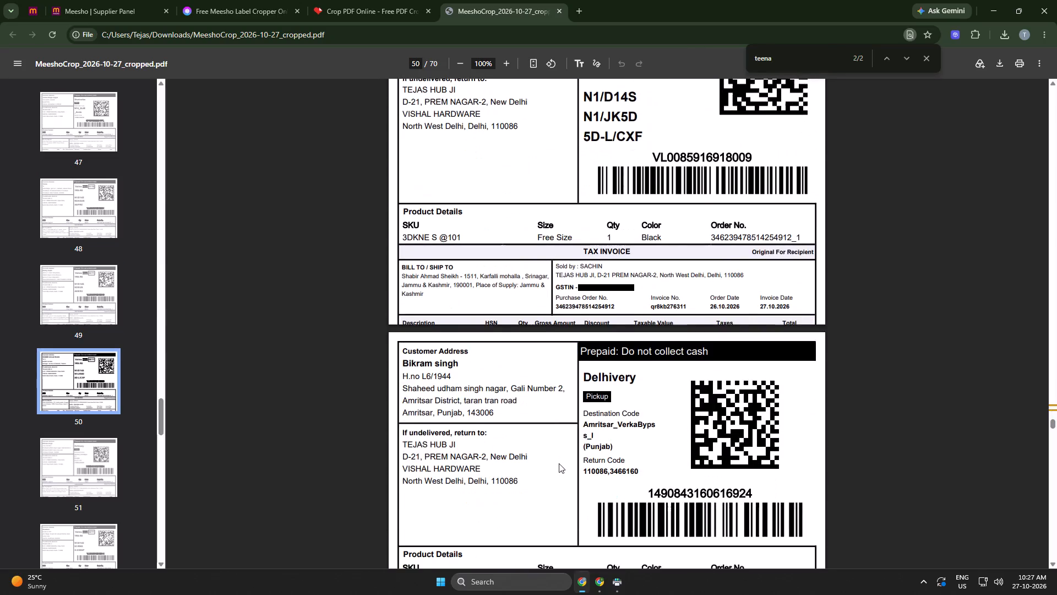
scroll(559, 463, "down", 2)
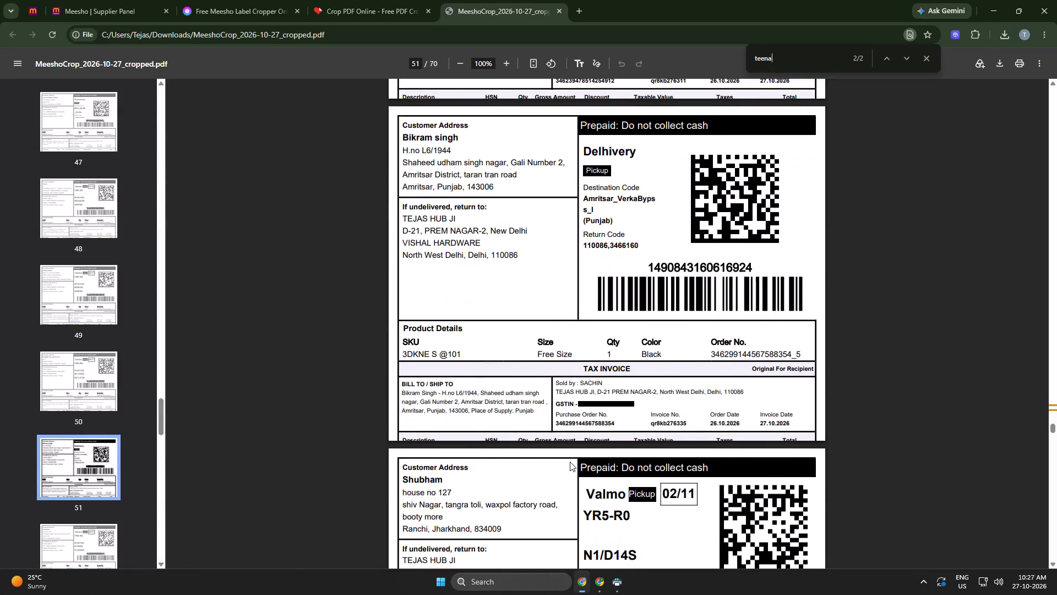
scroll(569, 462, "down", 8)
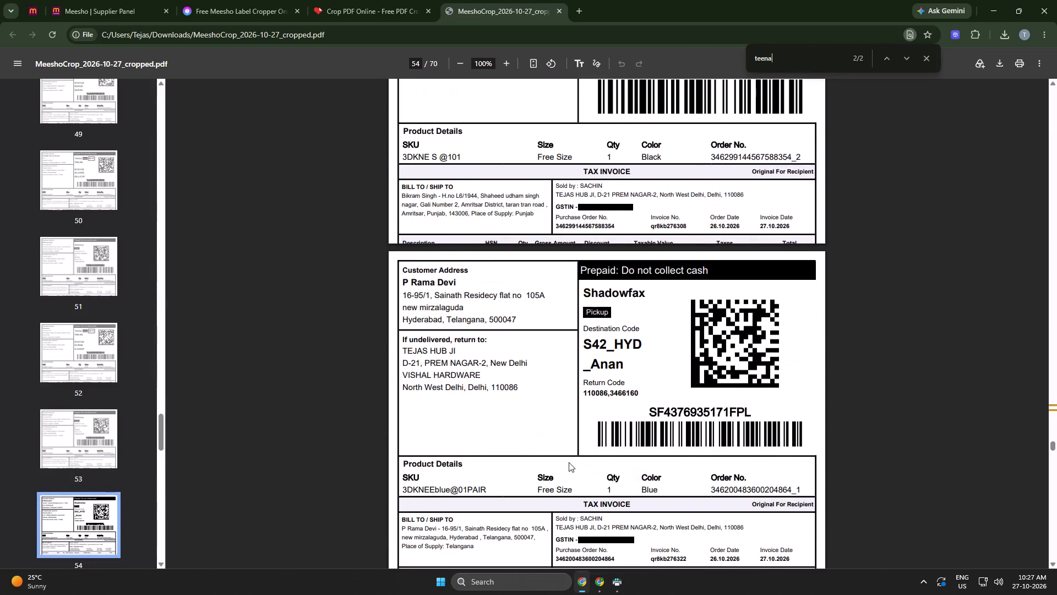
scroll(569, 462, "down", 6)
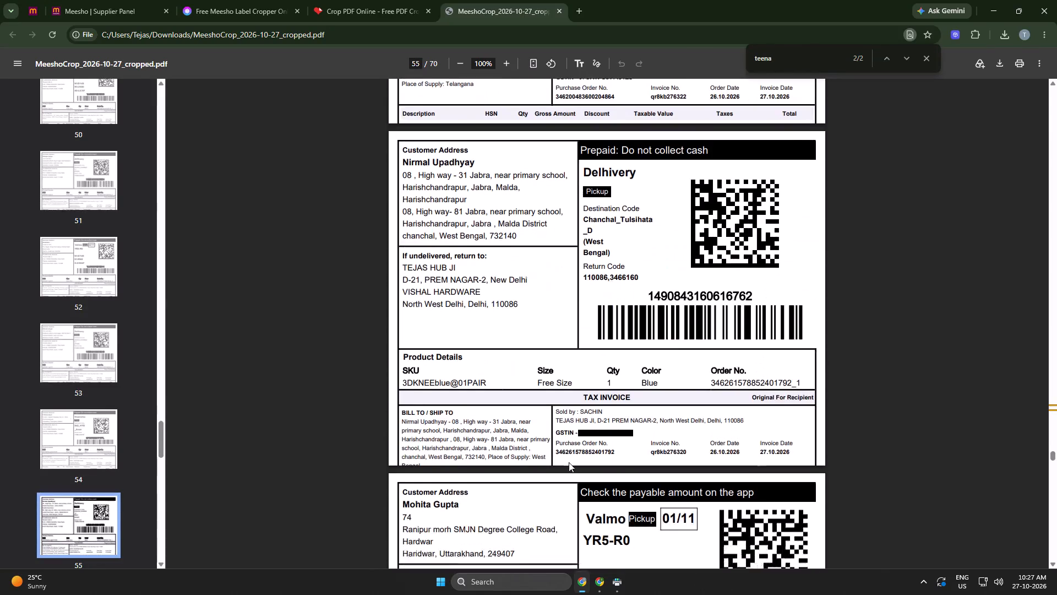
scroll(569, 462, "down", 2)
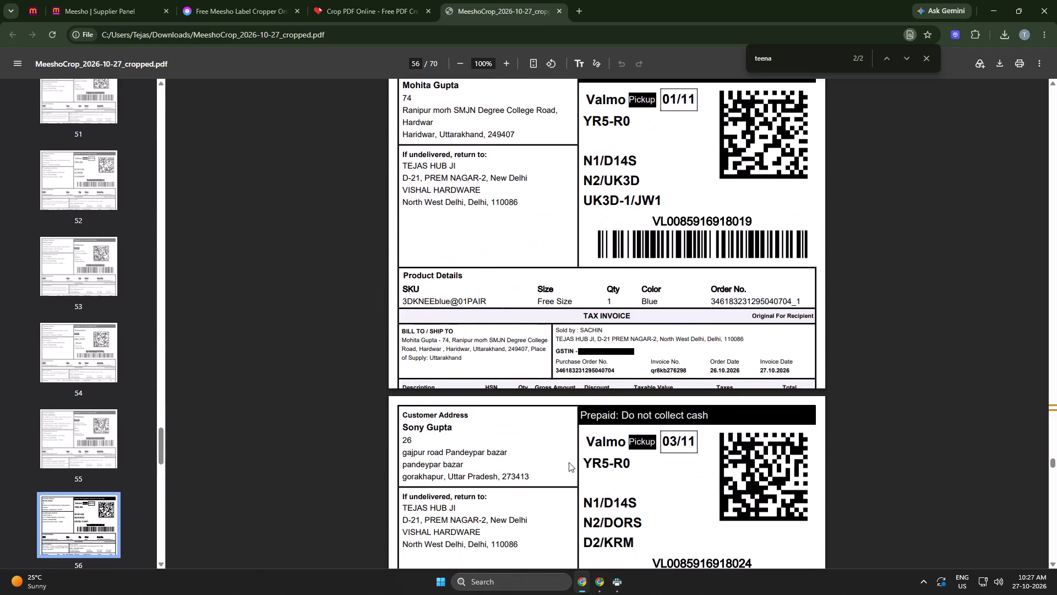
scroll(569, 463, "up", 1)
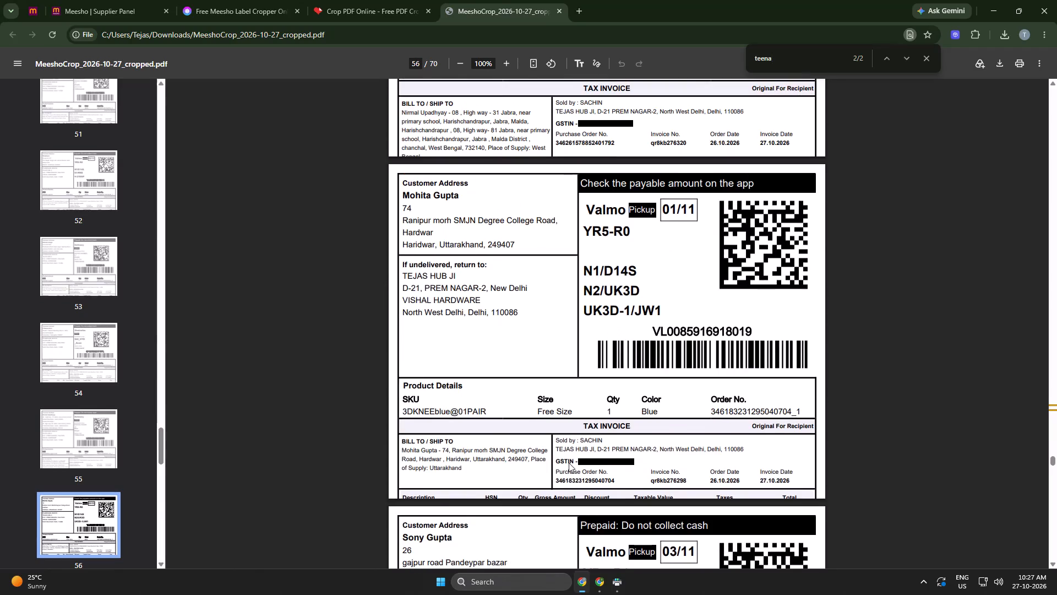
scroll(568, 464, "down", 1)
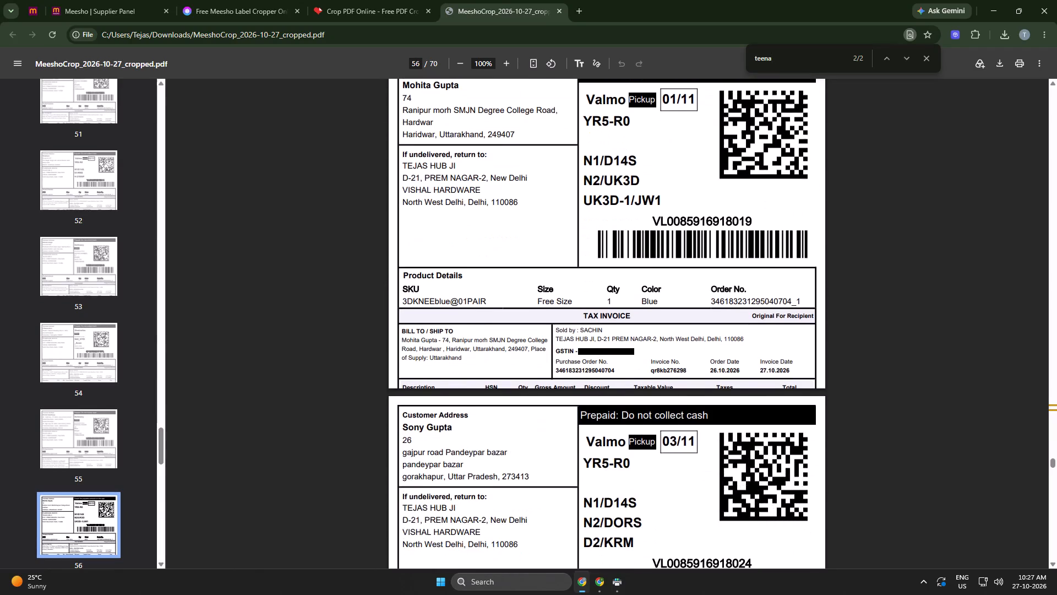
scroll(568, 464, "down", 2)
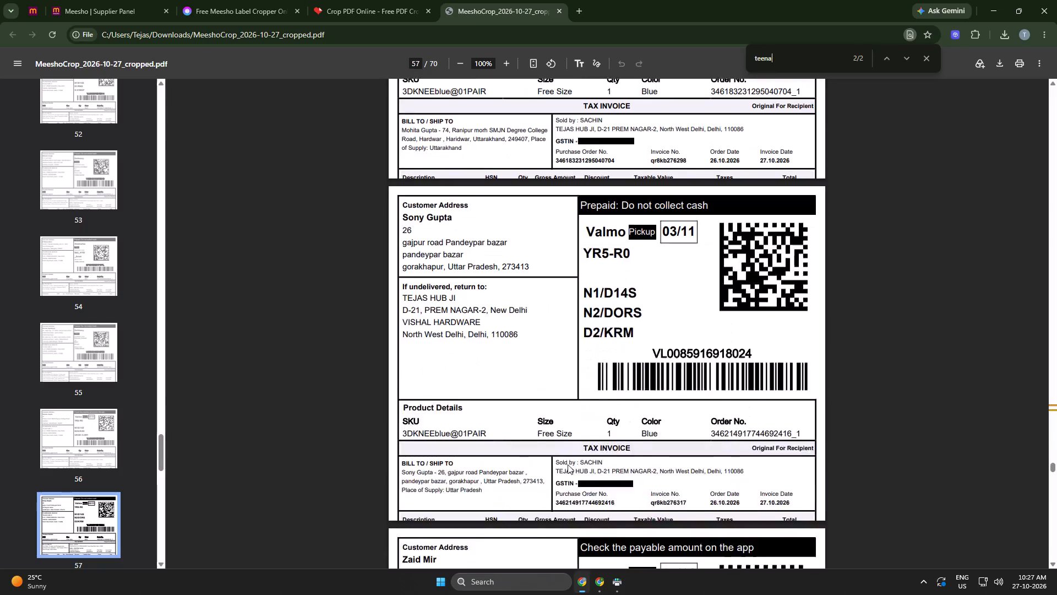
scroll(568, 464, "down", 3)
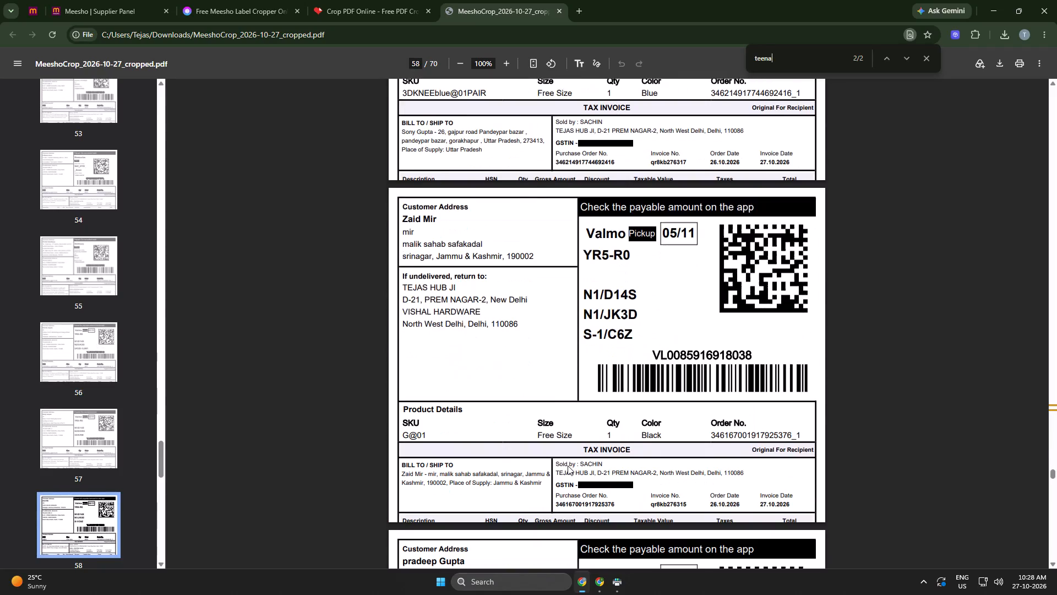
scroll(568, 466, "up", 1)
scroll(568, 466, "down", 1)
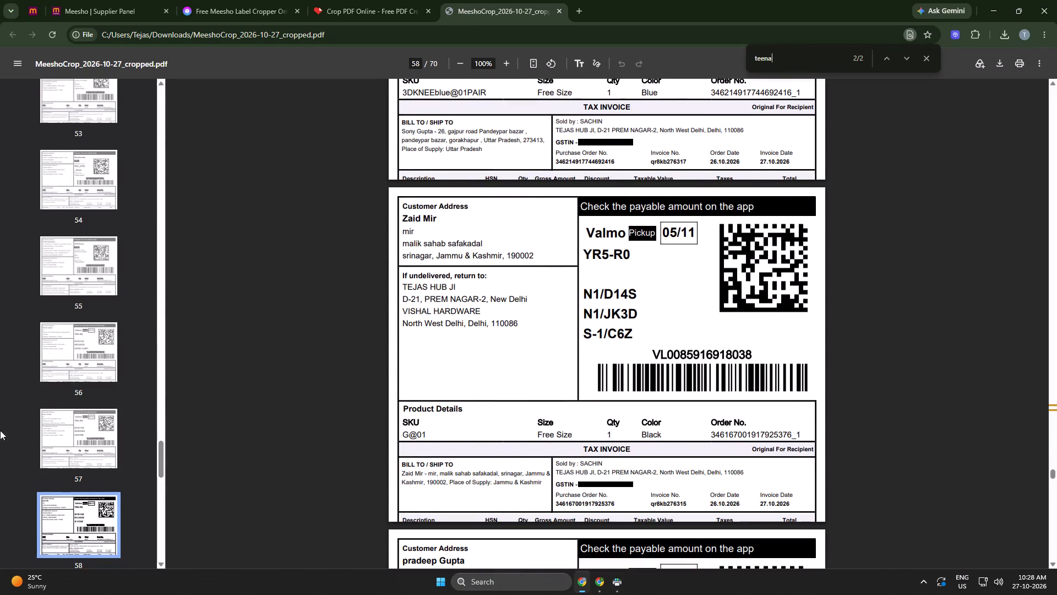
Go to page 58 of the cropped label PDF and print only the custom page range 58-70 on the 4BARCODE 4B-2054N.
scroll(47, 402, "down", 1)
left_click(75, 343)
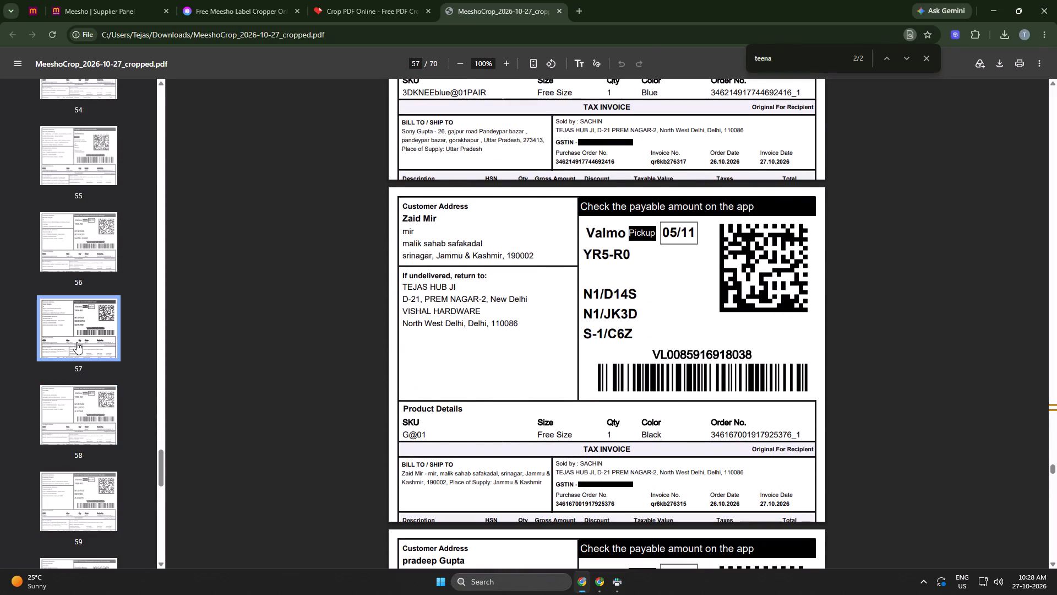
left_click(85, 413)
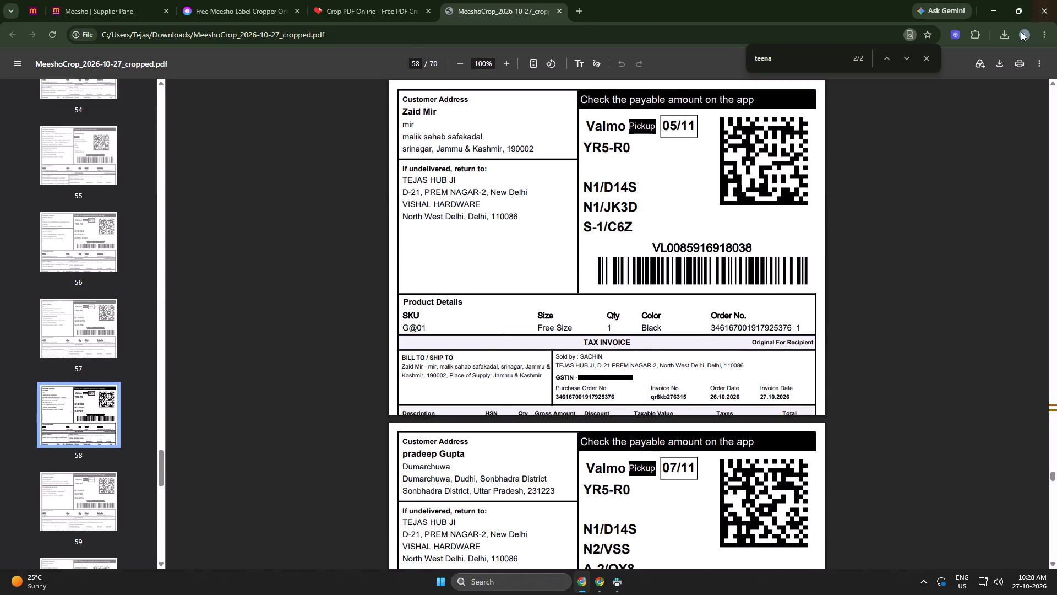
left_click(1021, 64)
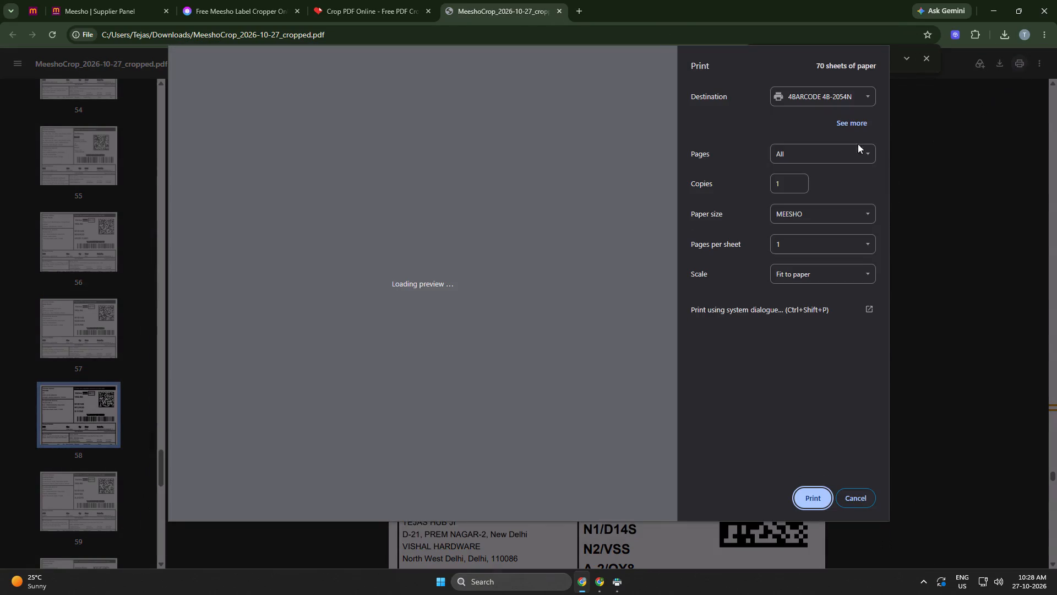
left_click(854, 149)
left_click(827, 212)
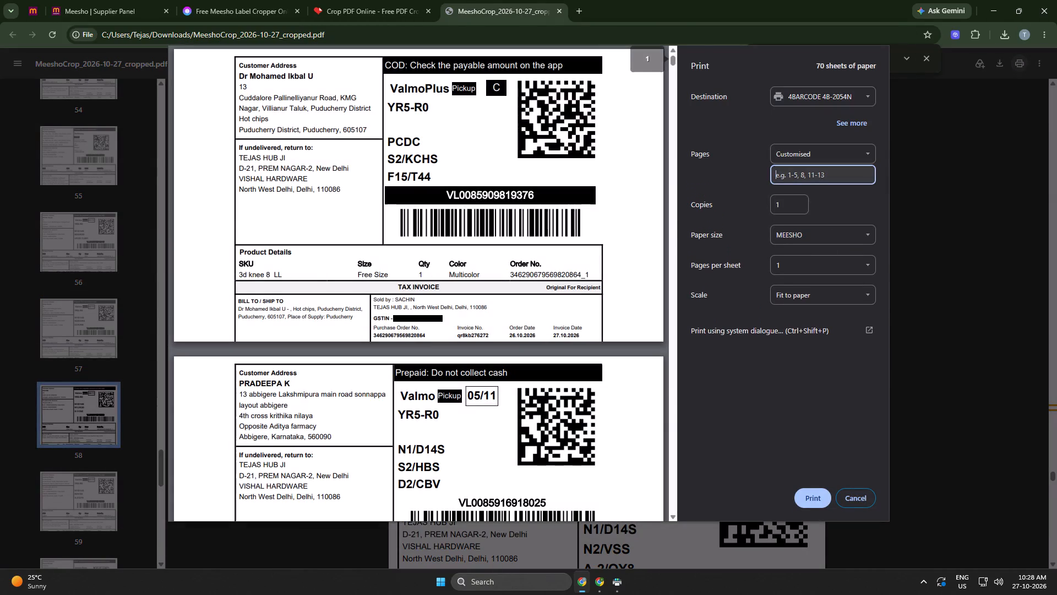
left_click(807, 176)
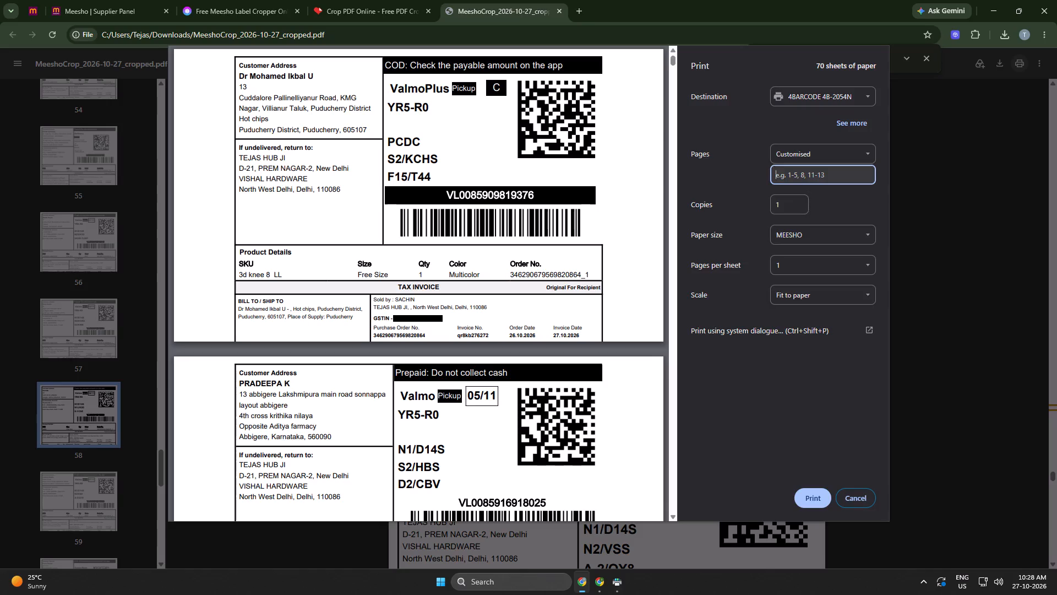
key("5")
key("8")
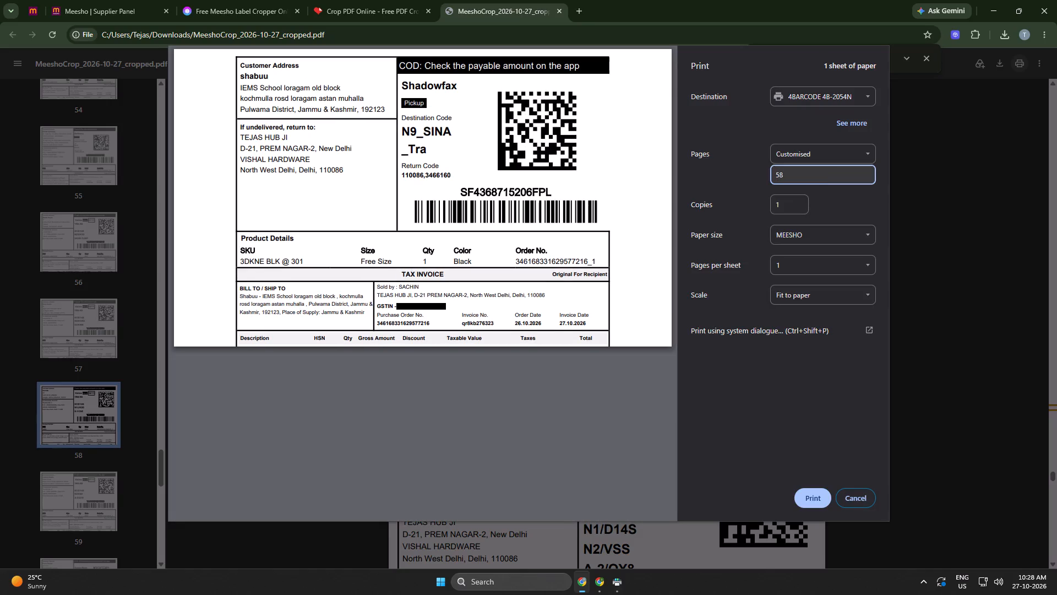
key("minus")
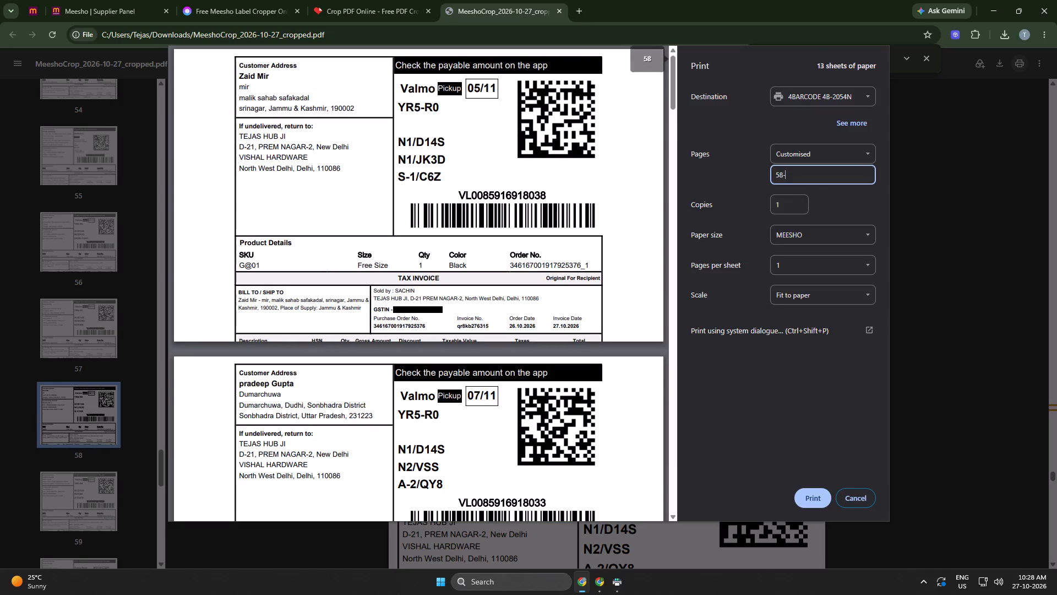
scroll(529, 209, "down", 20)
scroll(529, 209, "down", 10)
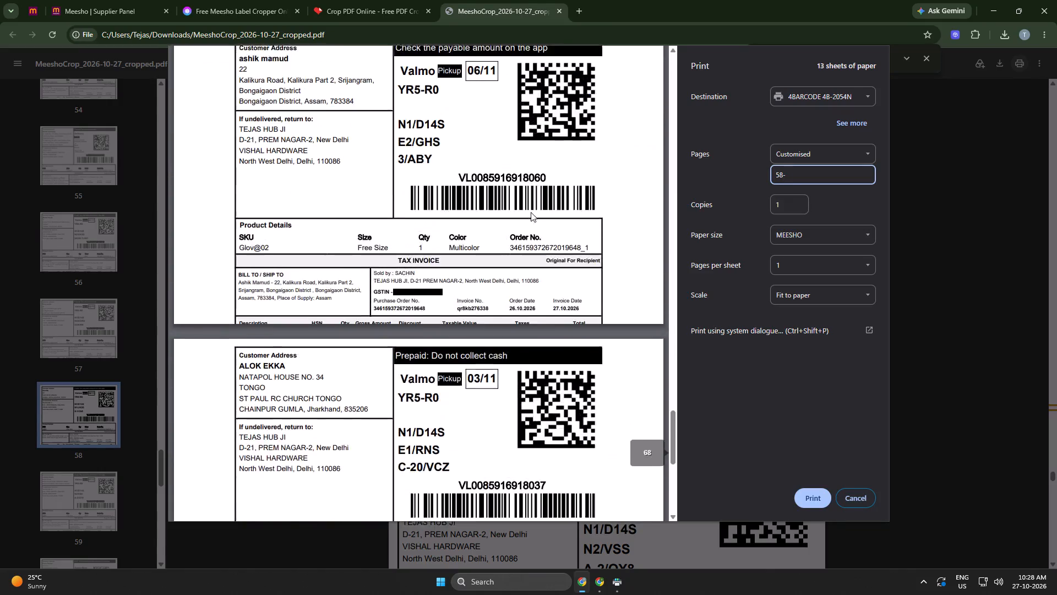
scroll(531, 212, "down", 9)
type("70")
key("Return")
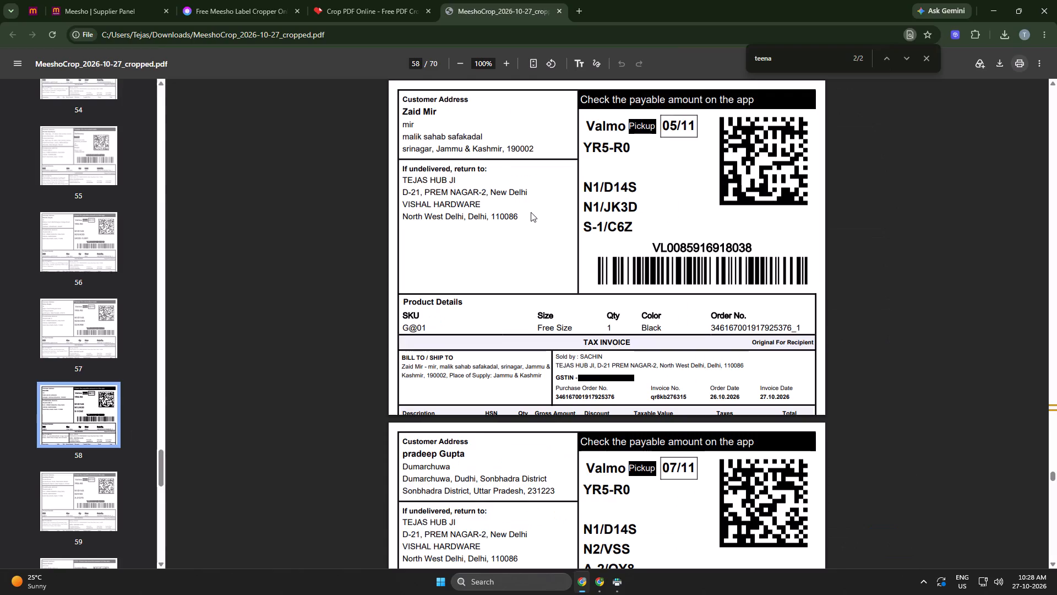
Return to the teena match, find the label right after it, and print only page 49 on the 4BARCODE 4B-2054N.
left_click(825, 61)
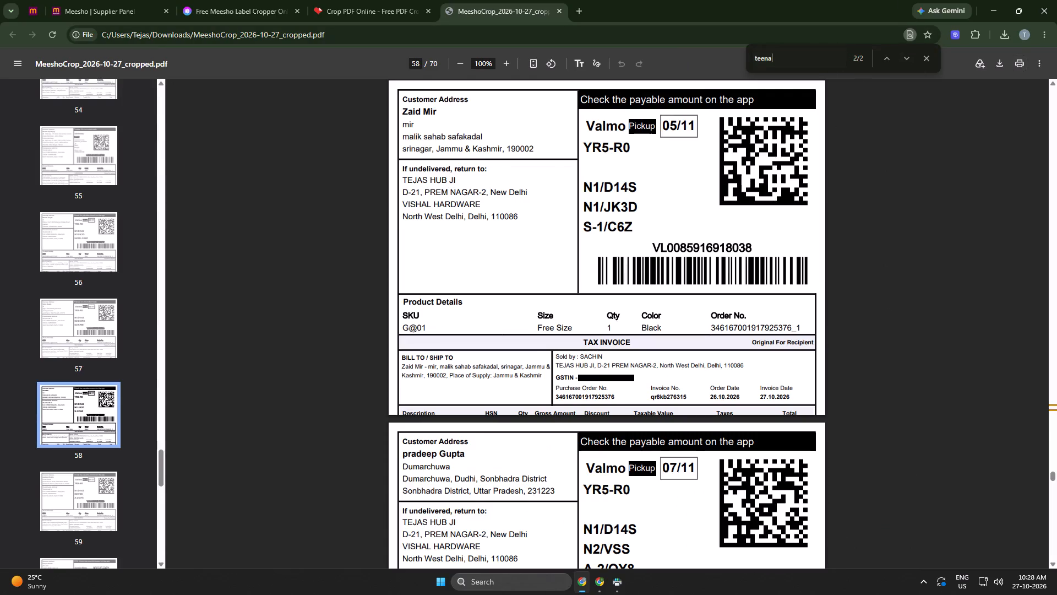
key("Return")
scroll(685, 186, "down", 3)
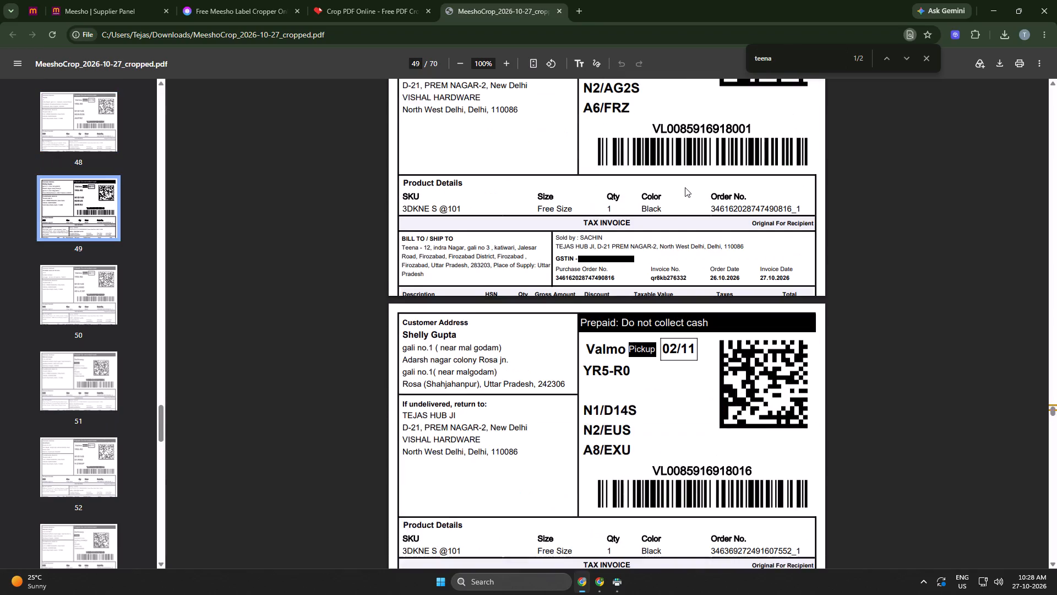
scroll(685, 187, "down", 3)
scroll(685, 187, "up", 1)
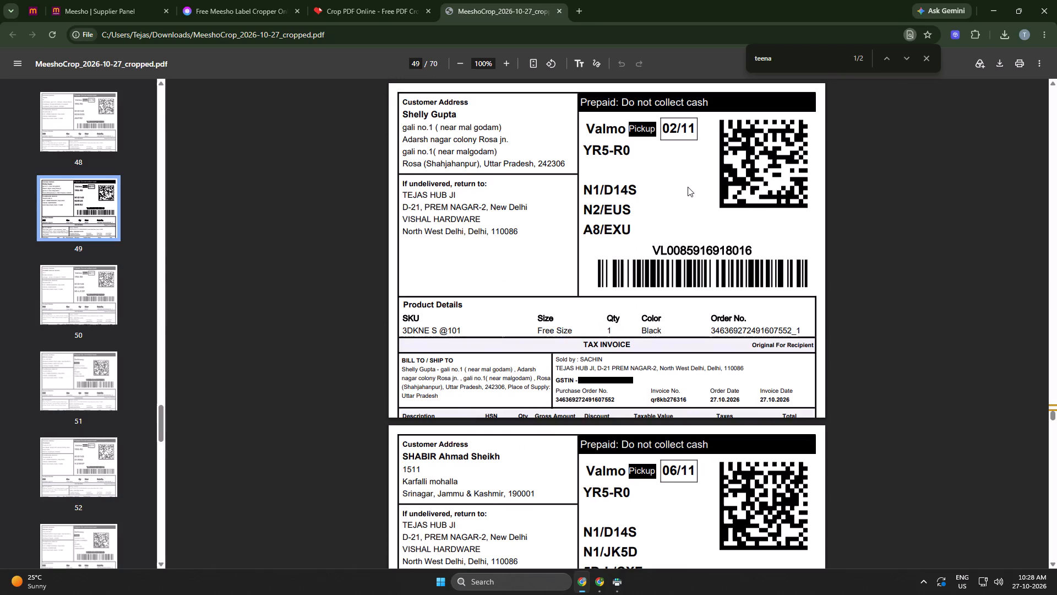
left_click(1018, 63)
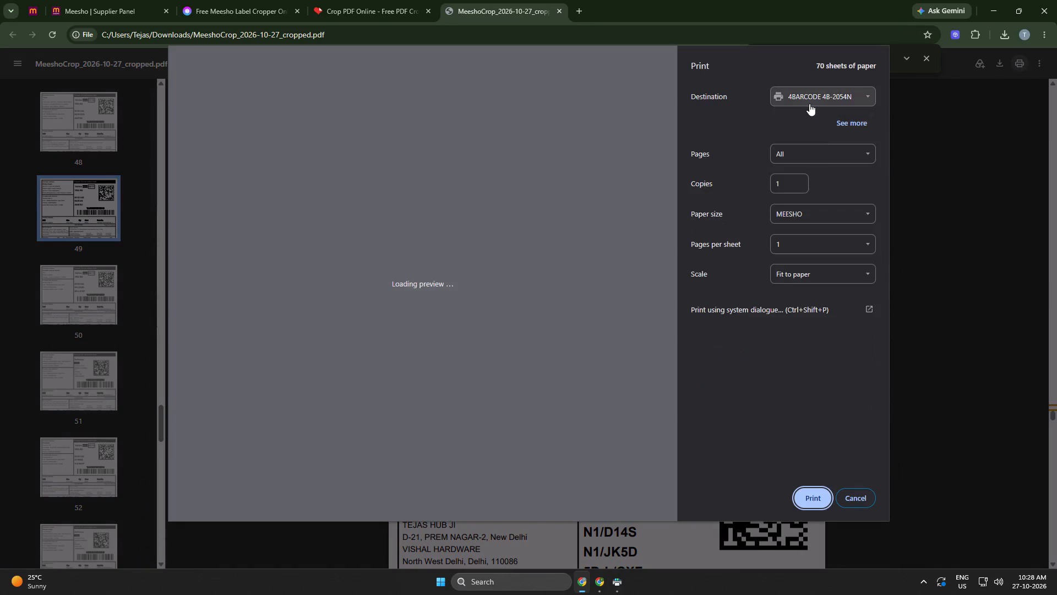
left_click(814, 149)
left_click(793, 215)
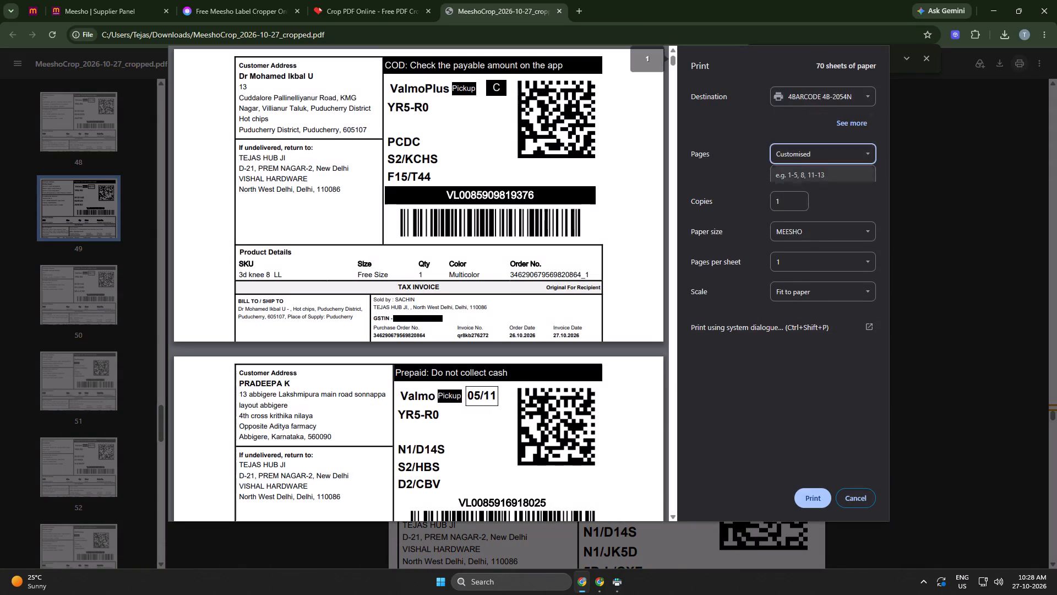
type("49")
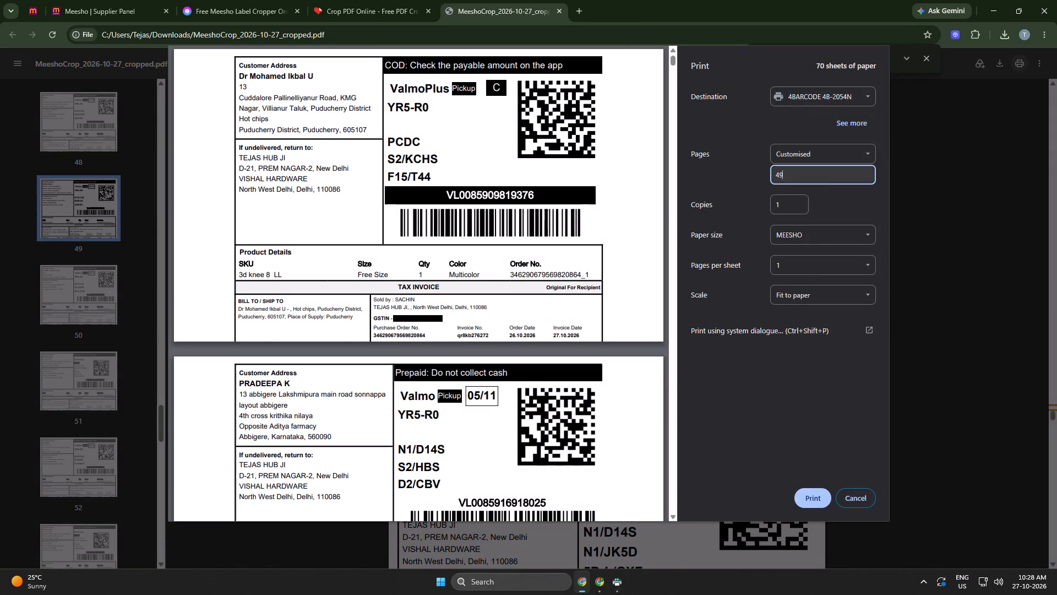
key("Return")
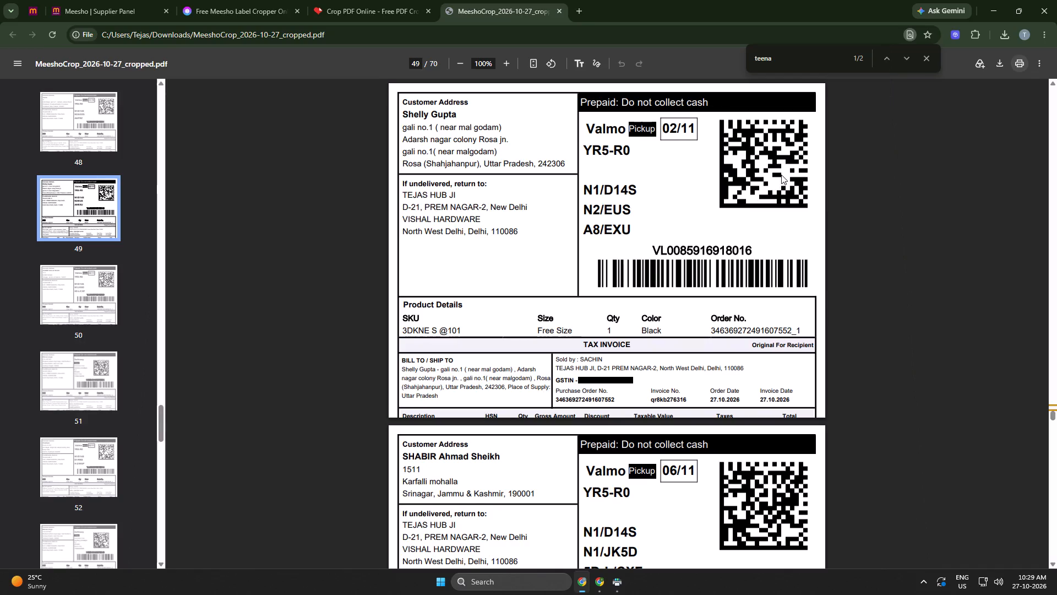
Switch to the Meesho Supplier Panel and look through the Ready to Ship orders, checking their SKU IDs down the list.
left_click(105, 0)
scroll(392, 280, "down", 9)
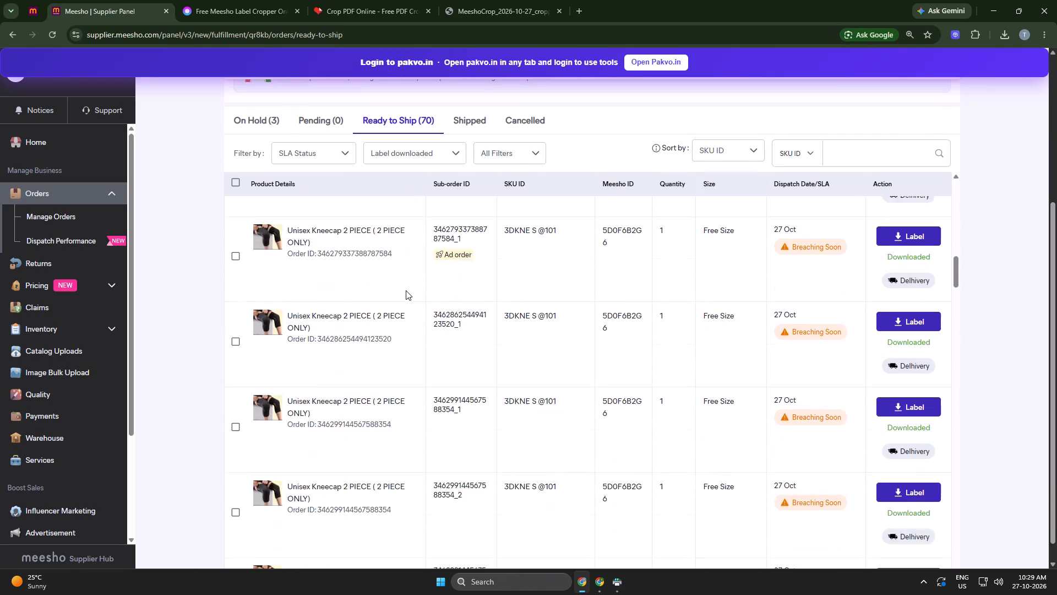
scroll(406, 290, "down", 20)
scroll(406, 290, "down", 8)
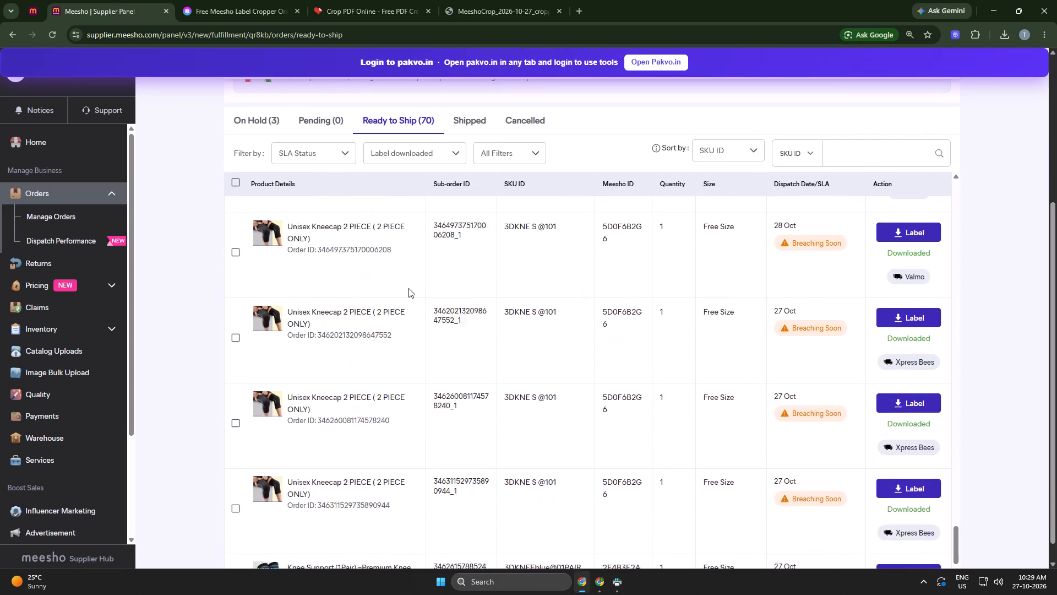
scroll(408, 288, "down", 6)
scroll(497, 282, "down", 11)
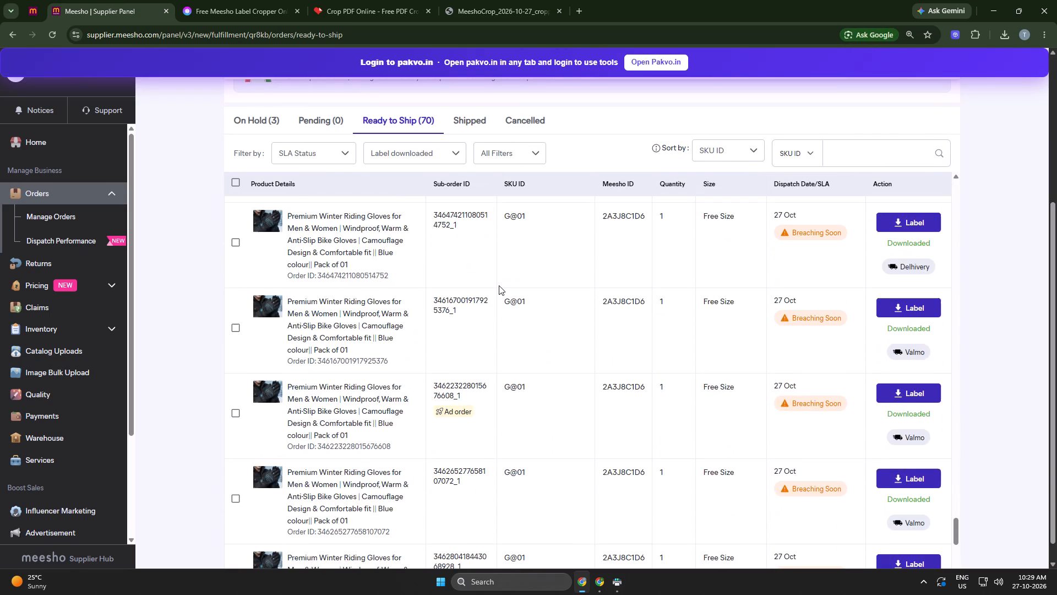
scroll(499, 285, "up", 4)
scroll(499, 285, "down", 14)
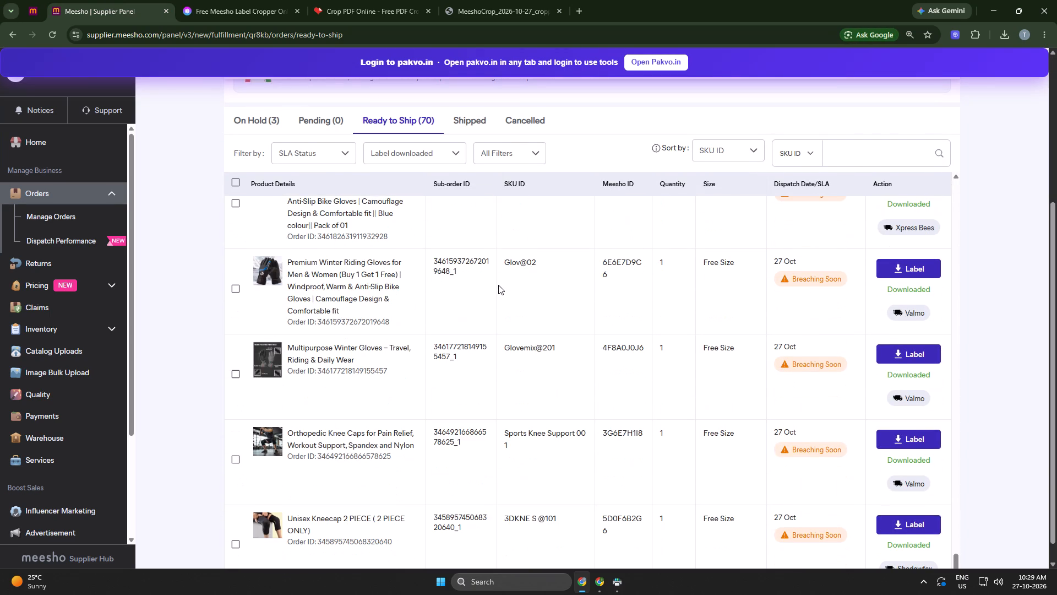
At the end of the Ready to Ship list, view the enlarged product images of the Orthopedic Knee Caps and Multipurpose Winter Gloves orders.
scroll(498, 285, "down", 2)
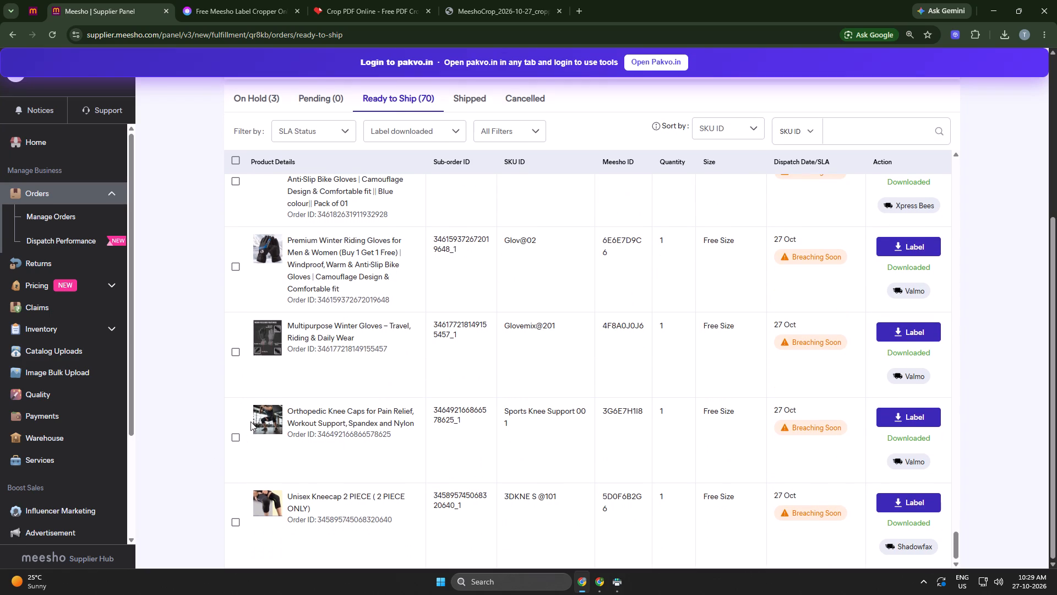
left_click(258, 417)
left_click(260, 390)
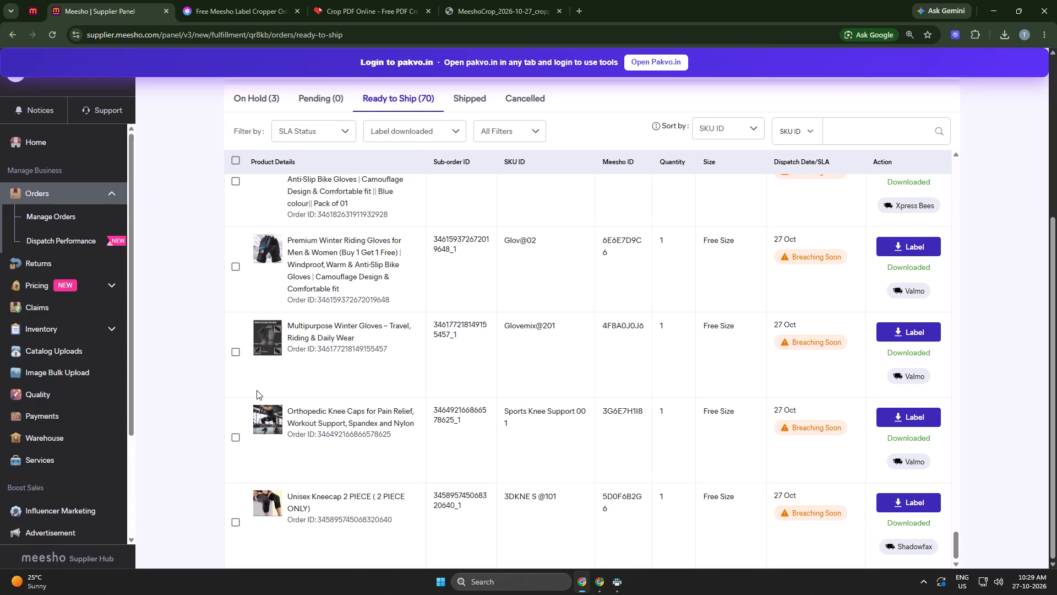
scroll(256, 388, "up", 1)
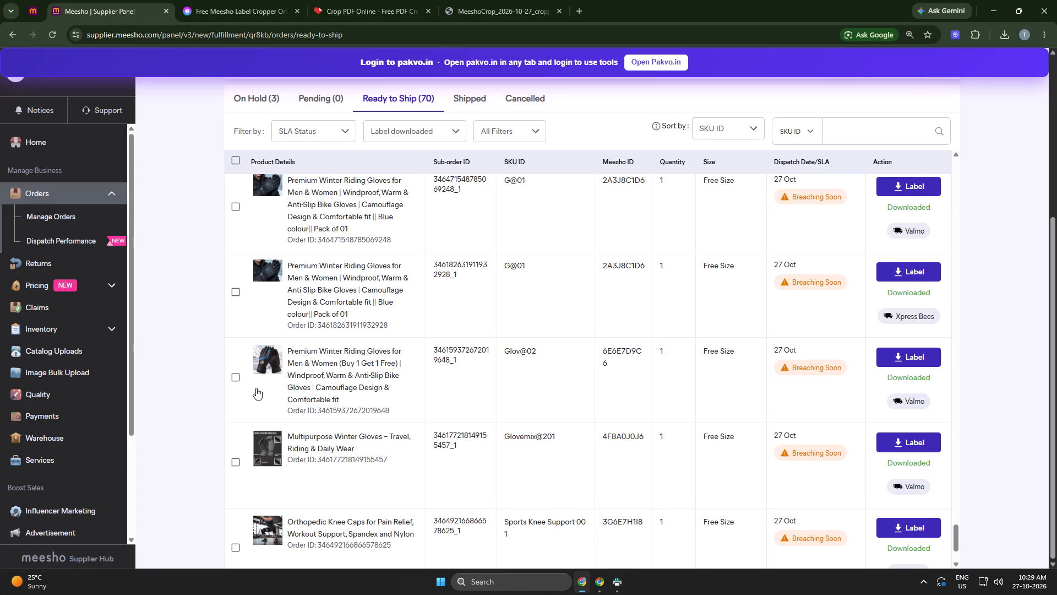
left_click(270, 454)
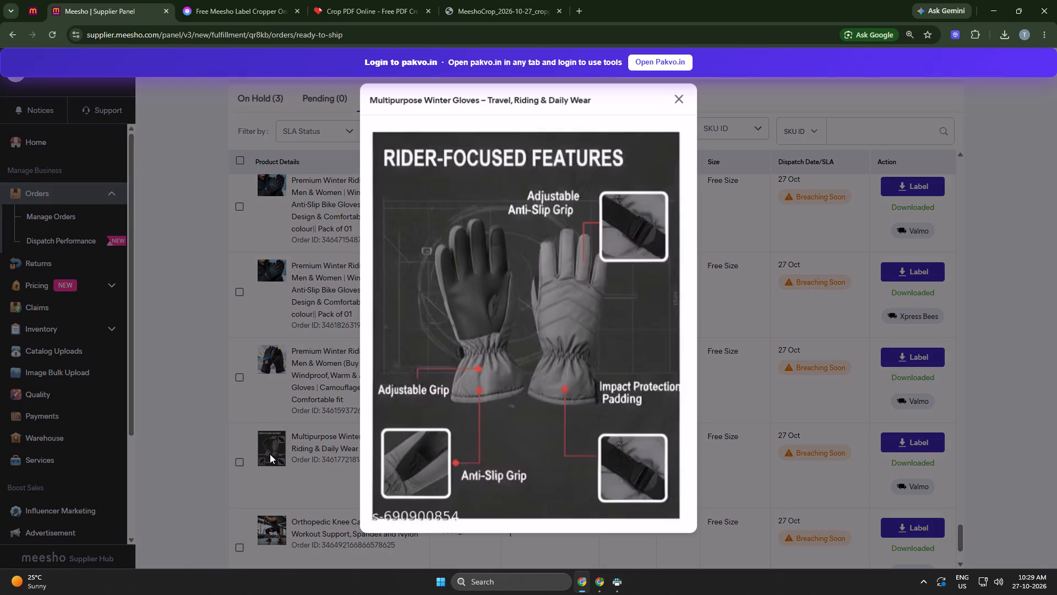
left_click(317, 413)
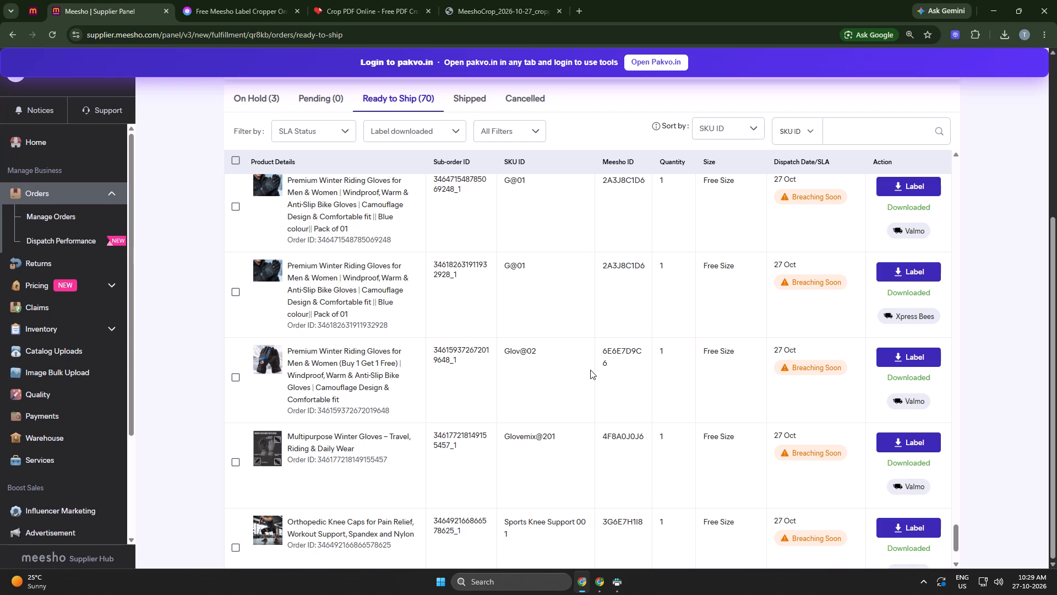
Look back up through the Ready to Ship orders from the Multipurpose Winter Gloves order, checking the glove and knee support SKU IDs.
scroll(590, 371, "up", 3)
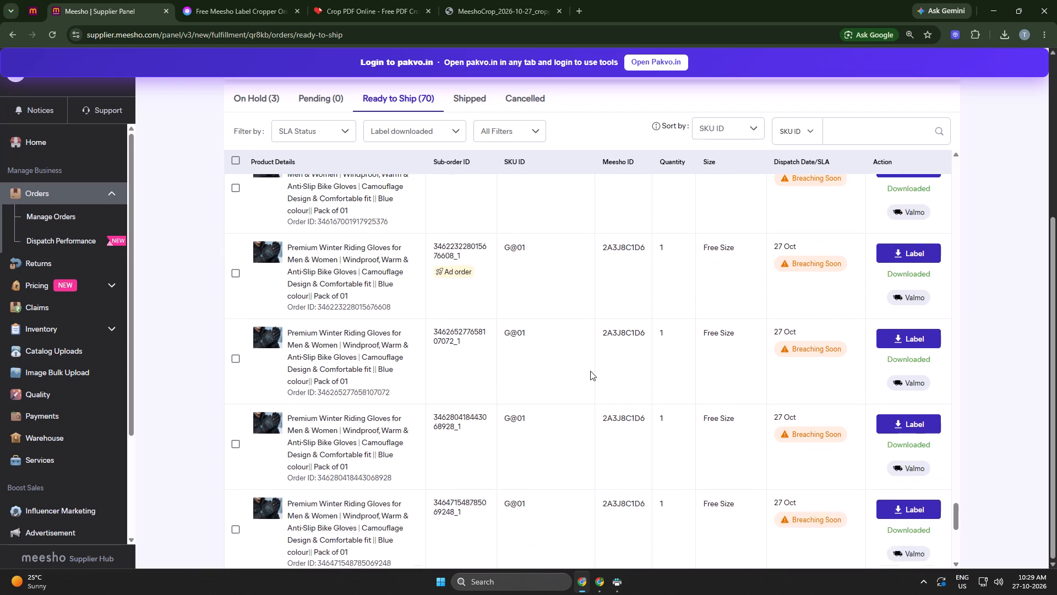
scroll(590, 371, "up", 4)
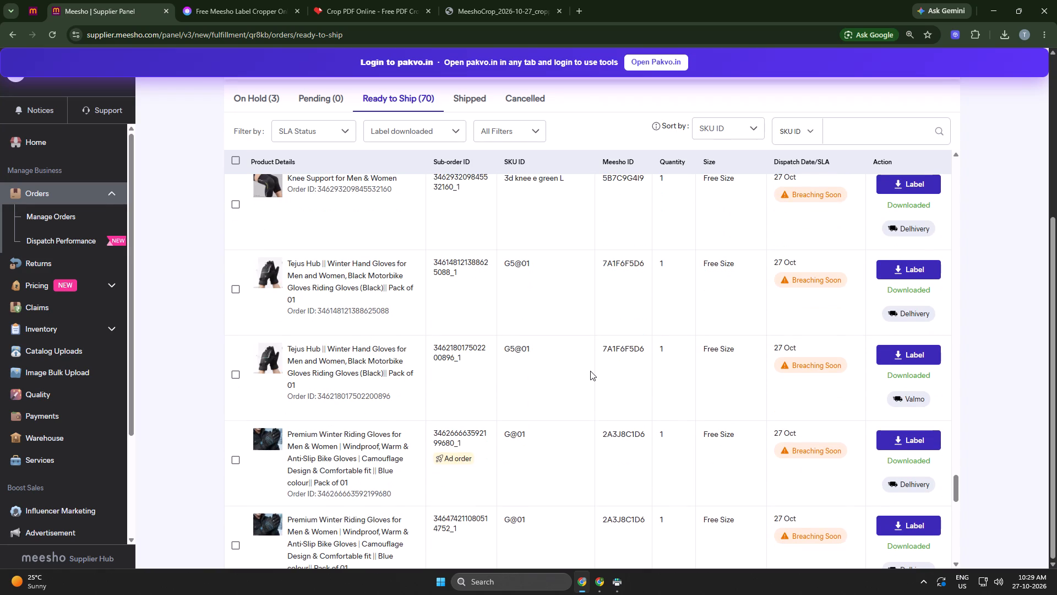
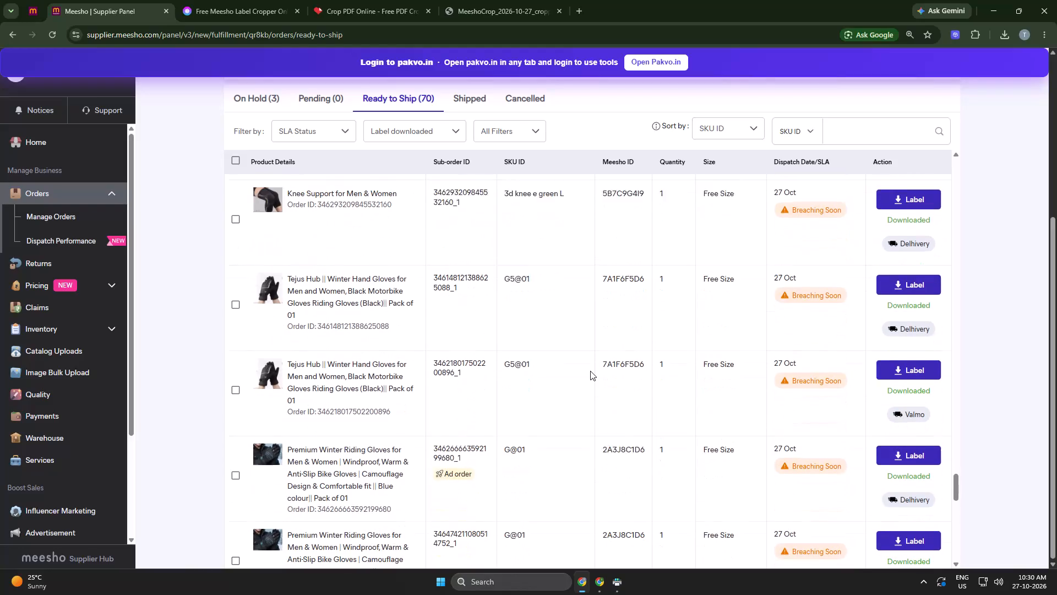
Look down through the Ready to Ship orders from the G5@01 gloves to the Sports Knee Support order, checking their SKU IDs.
scroll(590, 371, "down", 2)
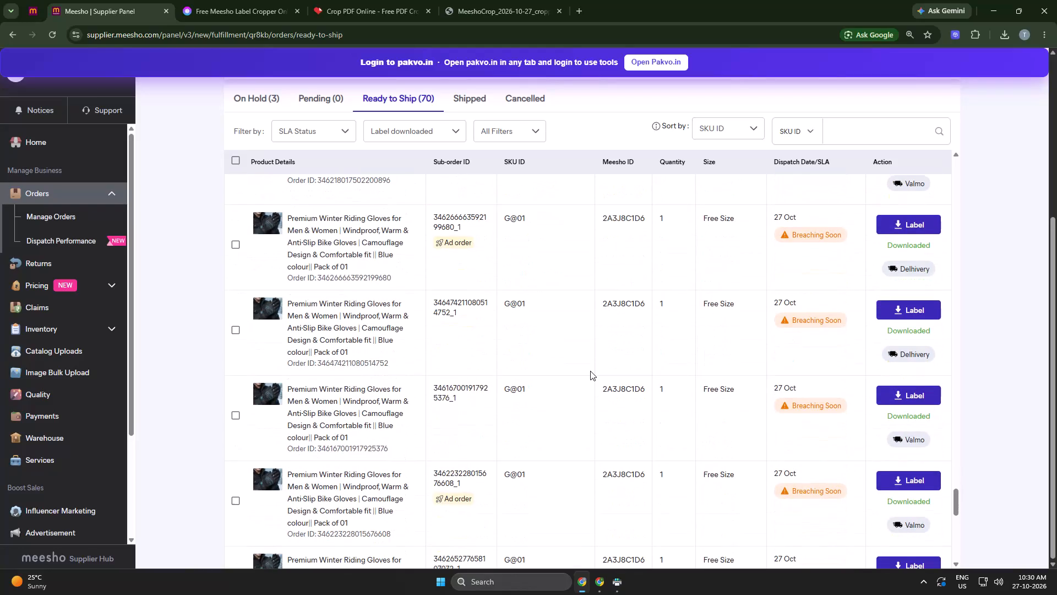
scroll(590, 371, "down", 2)
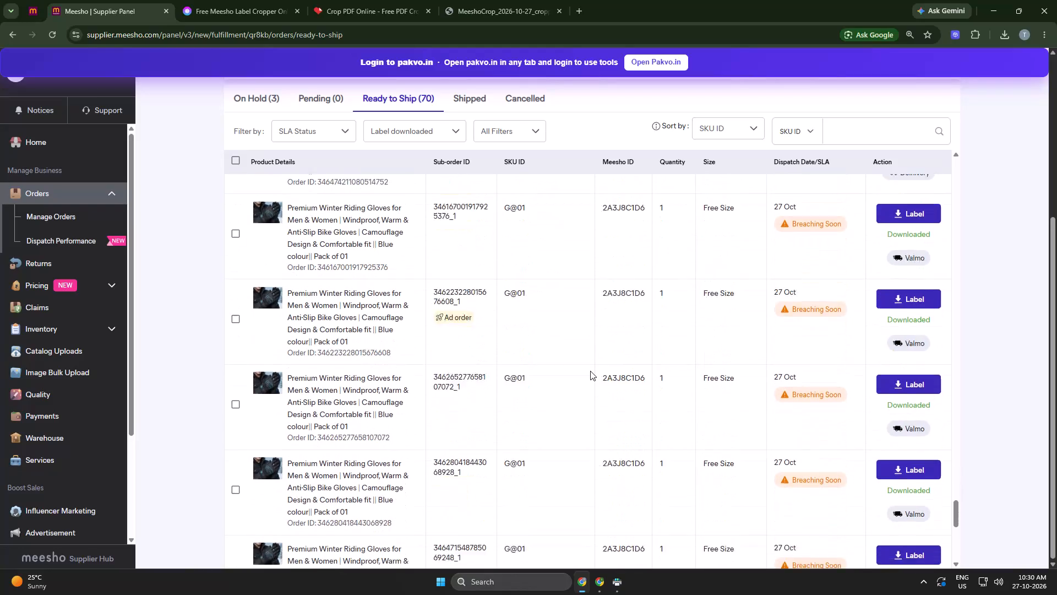
scroll(590, 371, "down", 1)
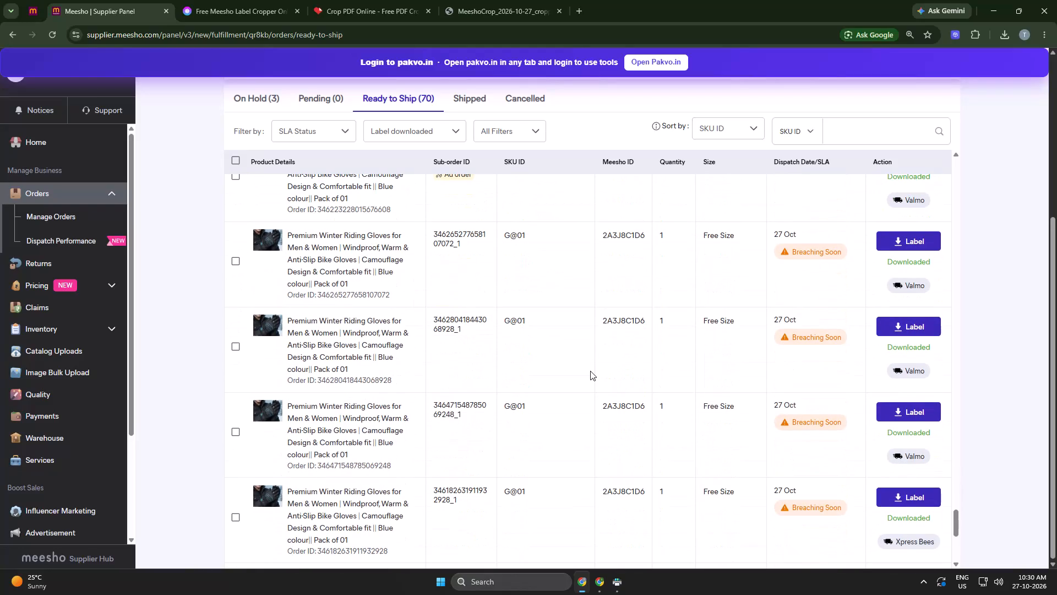
scroll(590, 371, "down", 2)
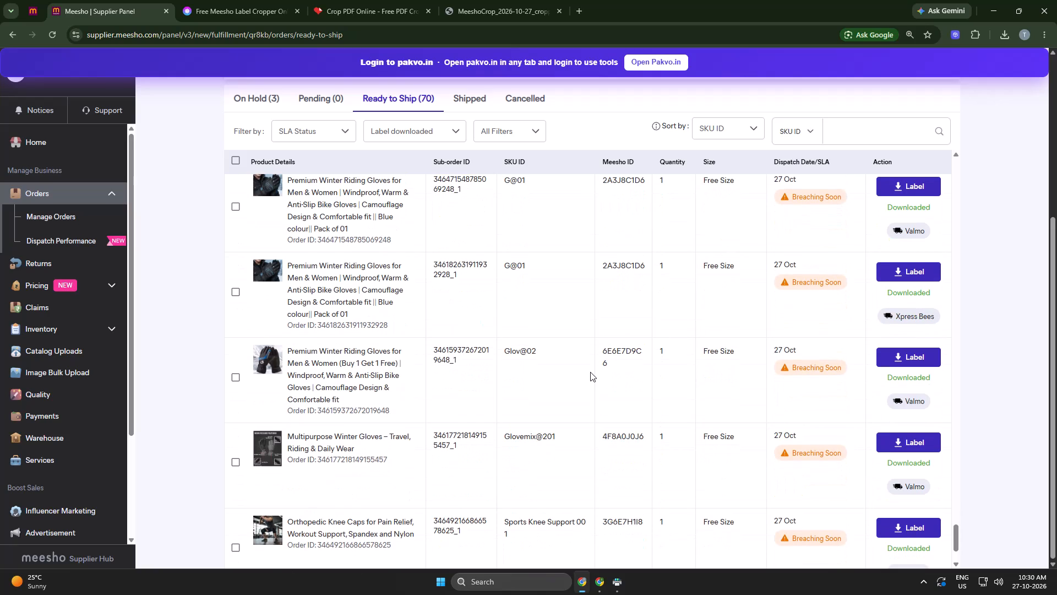
Switch to the cropped labels PDF, find the label matching "zaid", and print only page 58 on the 4BARCODE 4B-2054N.
left_click(452, 0)
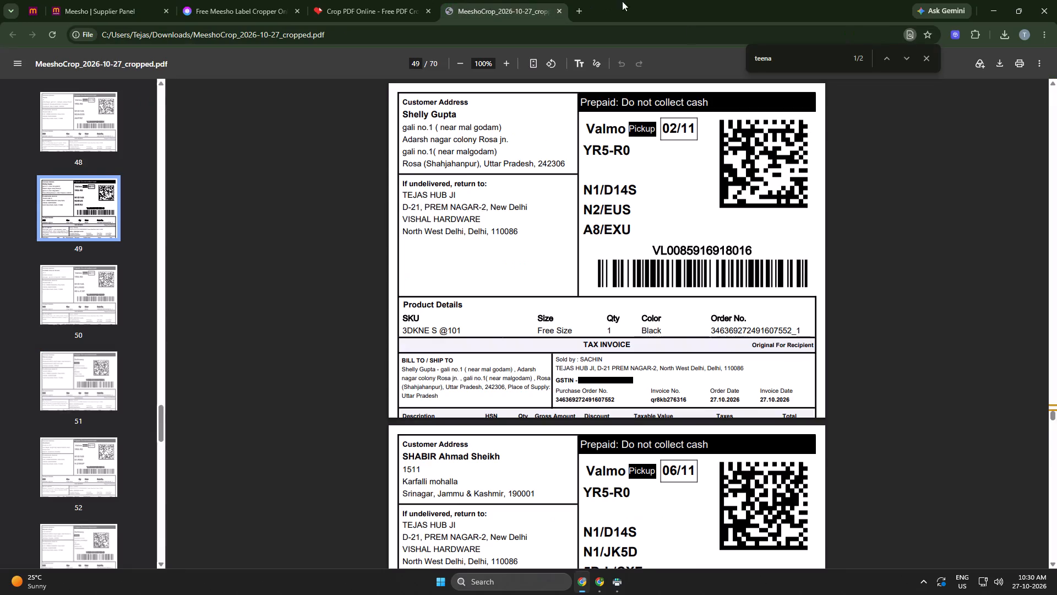
double_click(802, 58)
type("zaid")
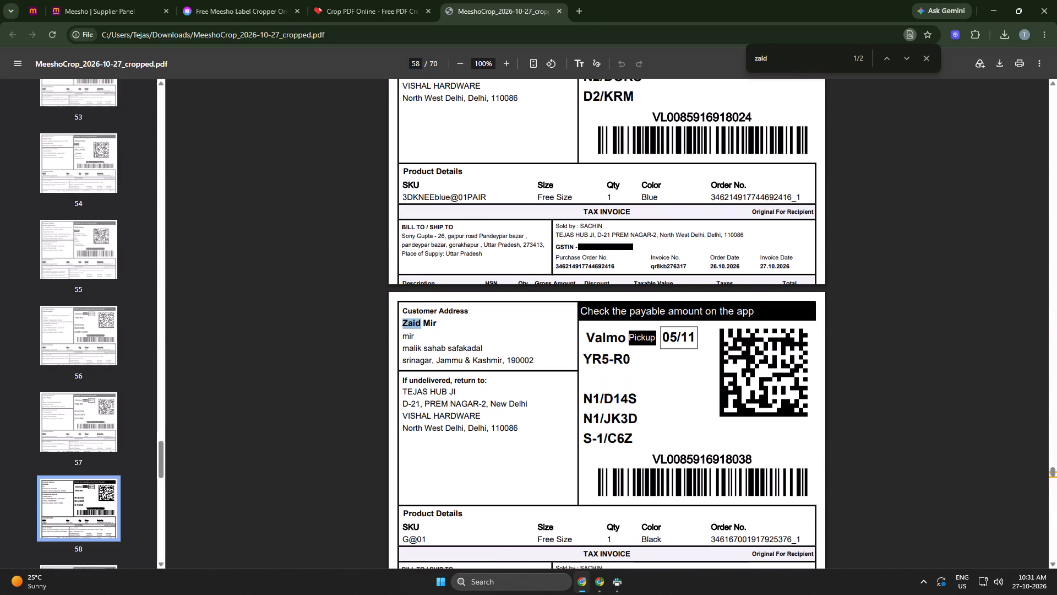
left_click(1021, 60)
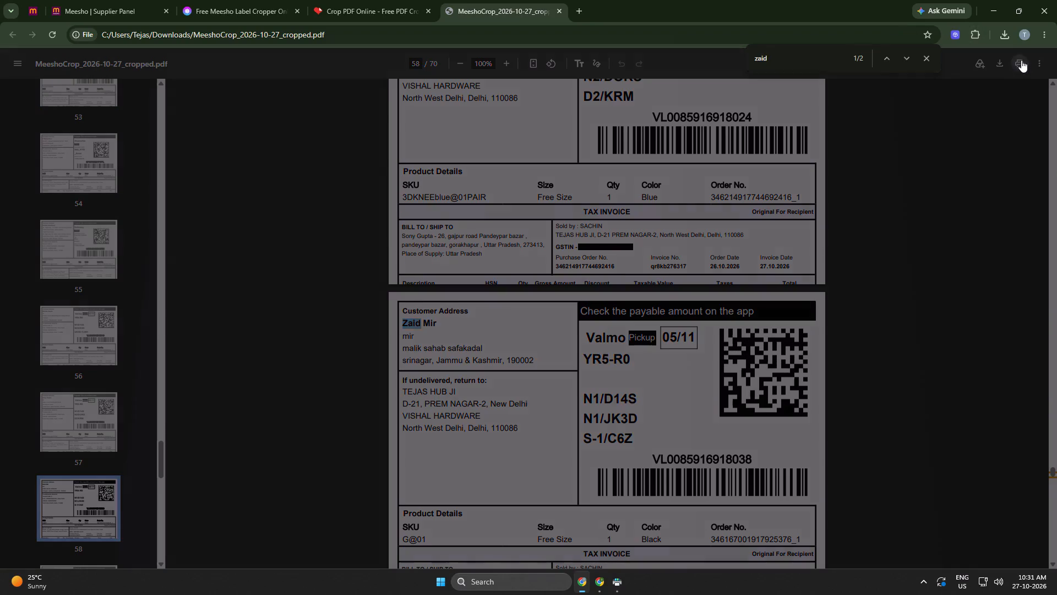
left_click(848, 154)
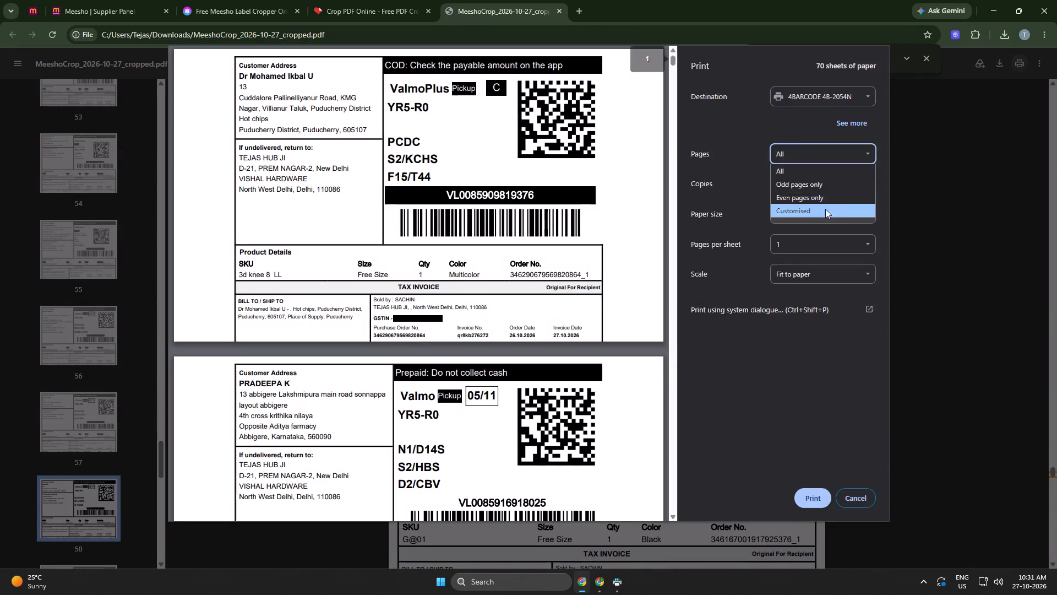
left_click(825, 209)
type("58")
key("Return")
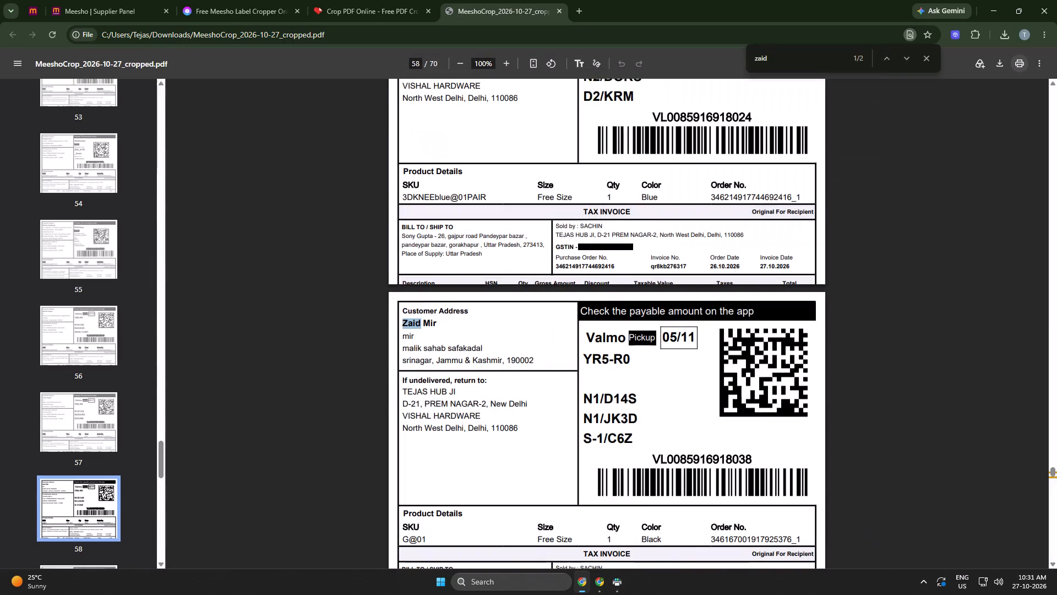